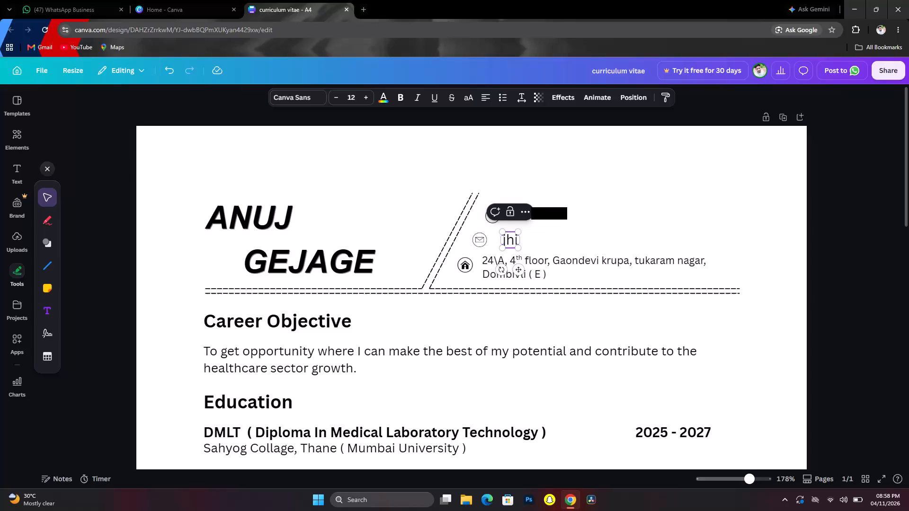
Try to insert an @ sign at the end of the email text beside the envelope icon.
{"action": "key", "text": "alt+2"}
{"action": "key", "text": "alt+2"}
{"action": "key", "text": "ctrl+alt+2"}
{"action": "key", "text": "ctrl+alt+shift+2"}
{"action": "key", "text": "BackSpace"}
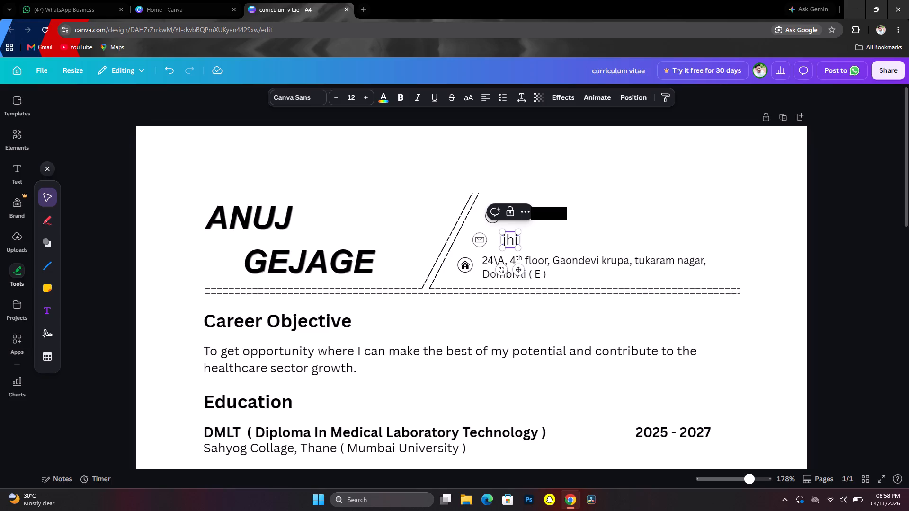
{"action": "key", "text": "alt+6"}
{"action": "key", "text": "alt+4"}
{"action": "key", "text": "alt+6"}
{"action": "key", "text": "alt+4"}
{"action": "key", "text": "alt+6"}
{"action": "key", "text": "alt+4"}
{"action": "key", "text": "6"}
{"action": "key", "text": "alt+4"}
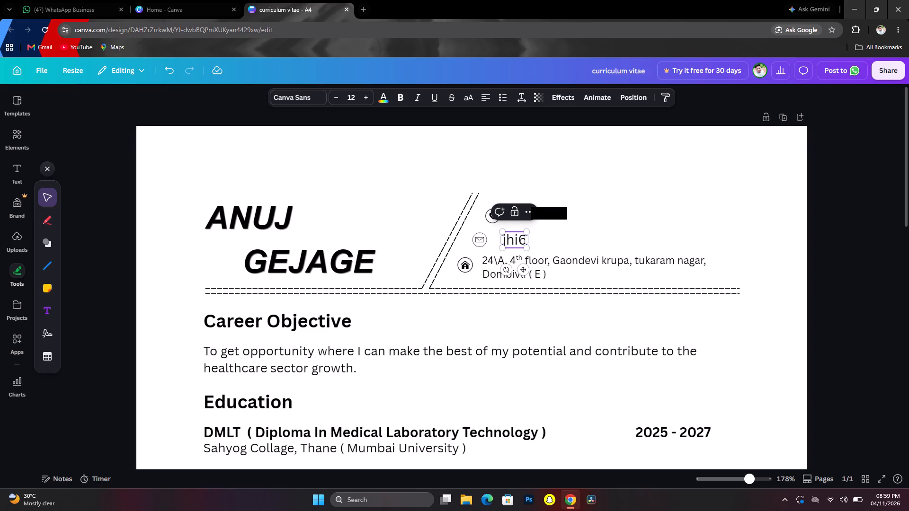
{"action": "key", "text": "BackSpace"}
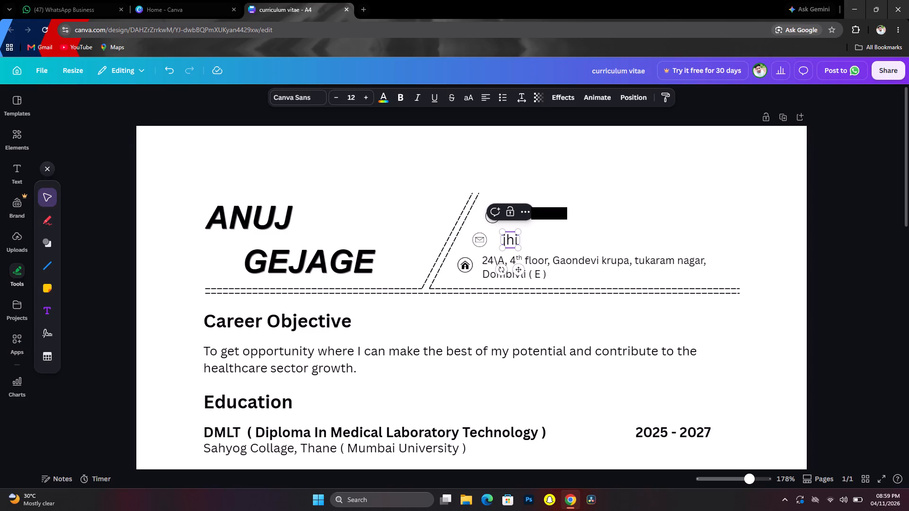
Add a space at the end of the email text beside the envelope icon.
{"action": "key", "text": "space"}
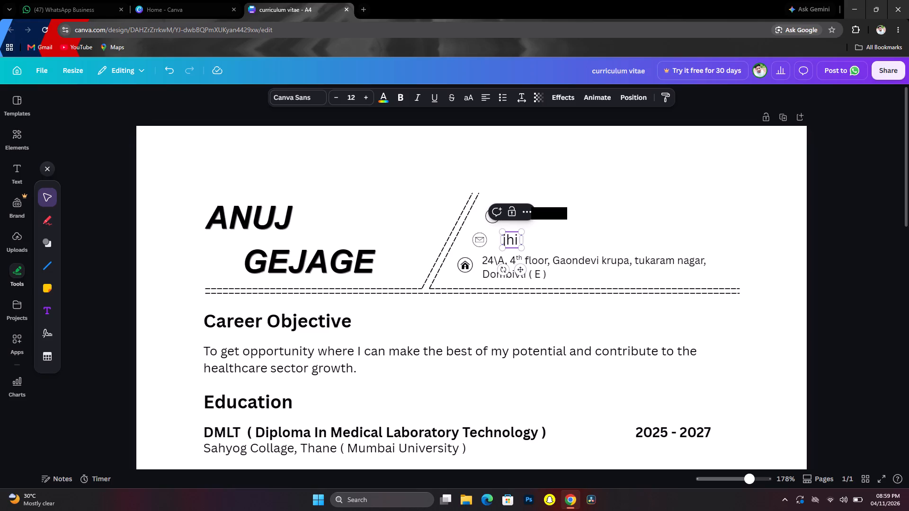
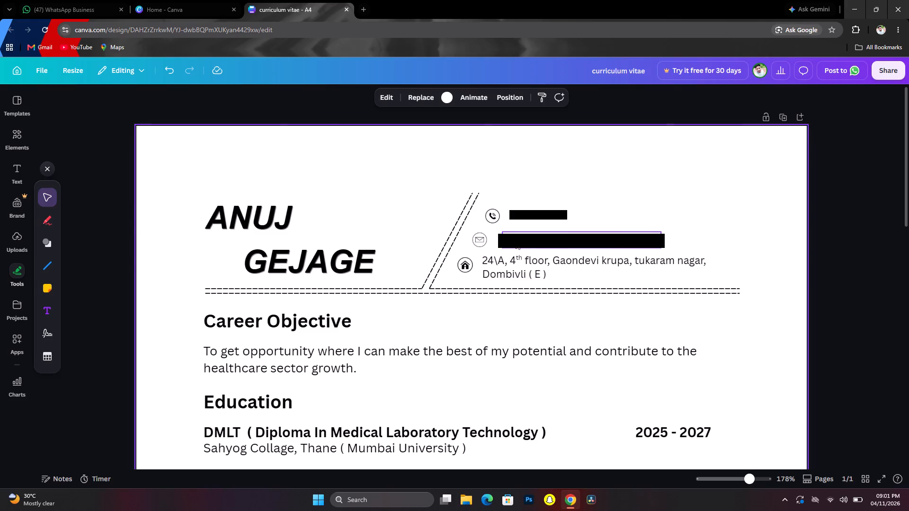
Move the email text slightly closer to the envelope icon, keeping it level with the icon between the phone and address lines.
{"action": "left_click_drag", "start_coordinate": [509, 240], "coordinate": [506, 239]}
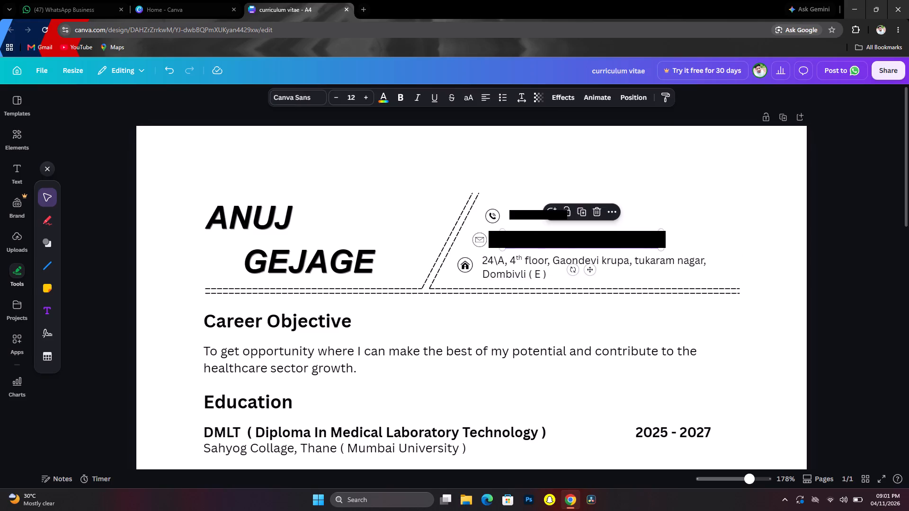
{"action": "left_click_drag", "start_coordinate": [506, 239], "coordinate": [502, 239]}
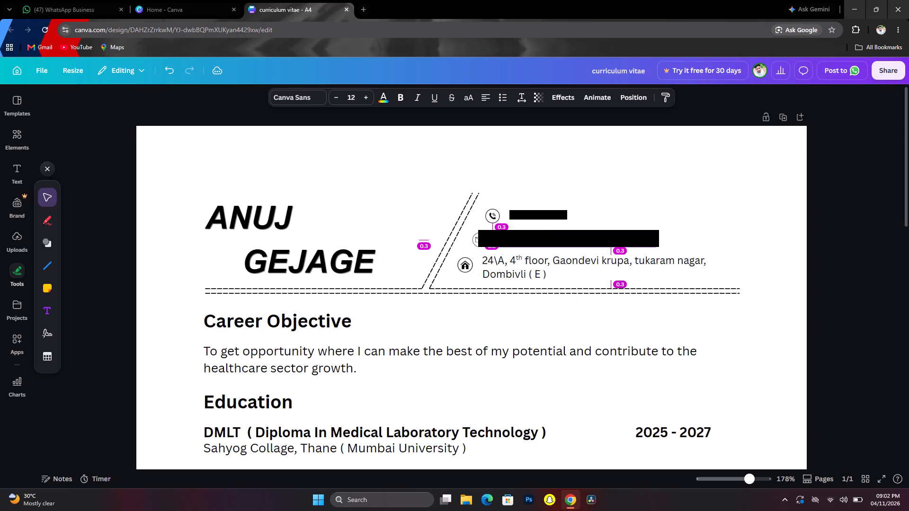
{"action": "left_click_drag", "start_coordinate": [502, 239], "coordinate": [502, 239]}
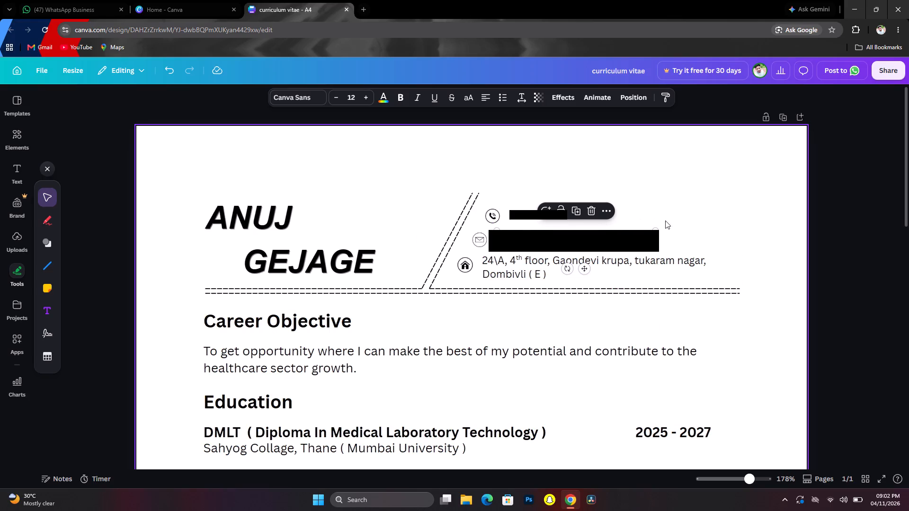
Insert "and" after "training" in the Work Experience line about the 6 months at Prachet Pathology Lab.
{"action": "left_click", "coordinate": [690, 225]}
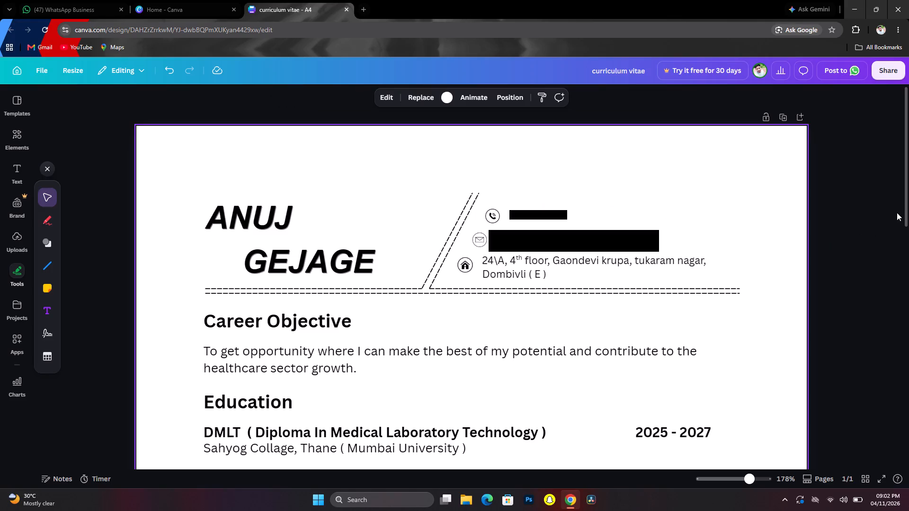
{"action": "left_click_drag", "start_coordinate": [908, 210], "coordinate": [904, 281]}
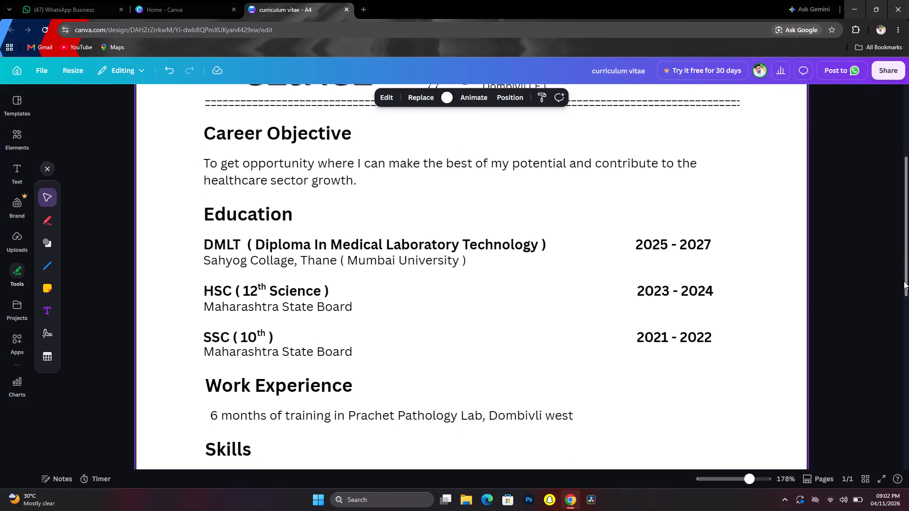
{"action": "left_click_drag", "start_coordinate": [904, 281], "coordinate": [904, 282]}
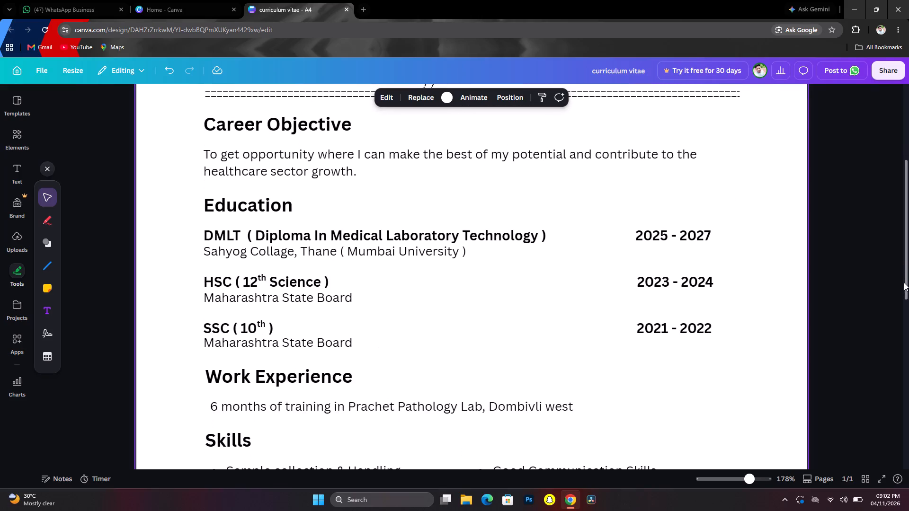
{"action": "left_click_drag", "start_coordinate": [904, 282], "coordinate": [904, 299]}
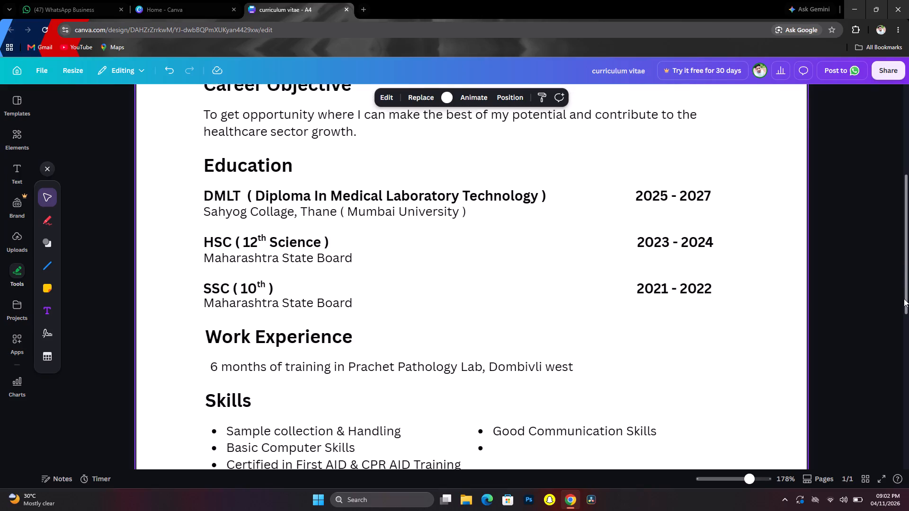
{"action": "left_click_drag", "start_coordinate": [904, 299], "coordinate": [906, 299]}
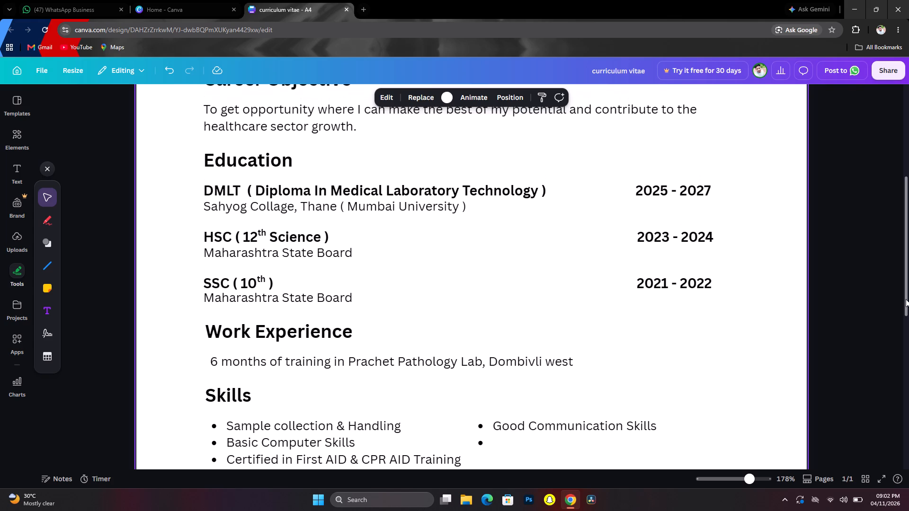
{"action": "left_click_drag", "start_coordinate": [906, 299], "coordinate": [900, 404]}
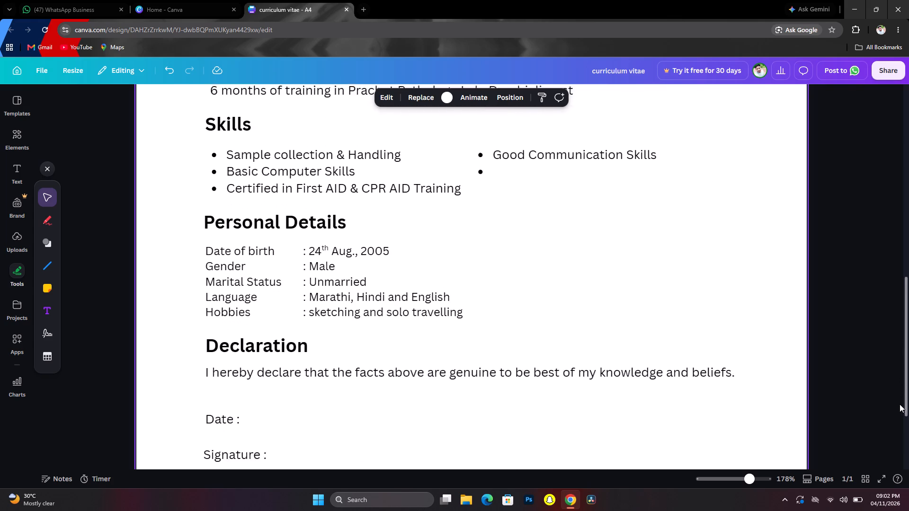
{"action": "left_click_drag", "start_coordinate": [900, 404], "coordinate": [908, 352]}
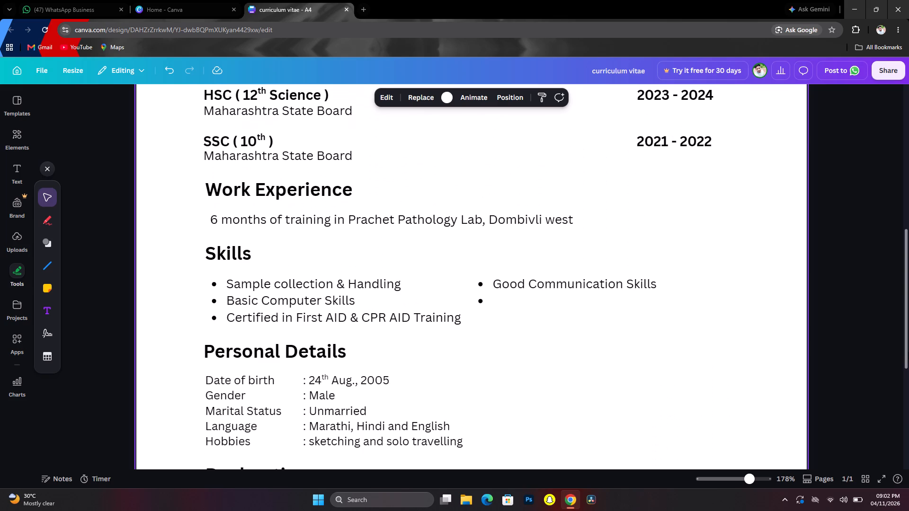
{"action": "left_click_drag", "start_coordinate": [908, 352], "coordinate": [908, 337]}
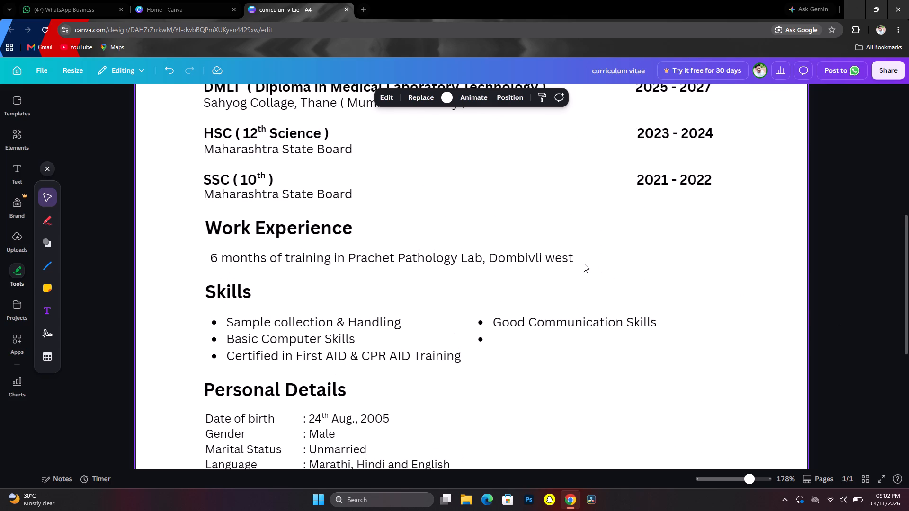
{"action": "left_click", "coordinate": [330, 254]}
{"action": "left_click", "coordinate": [330, 254]}
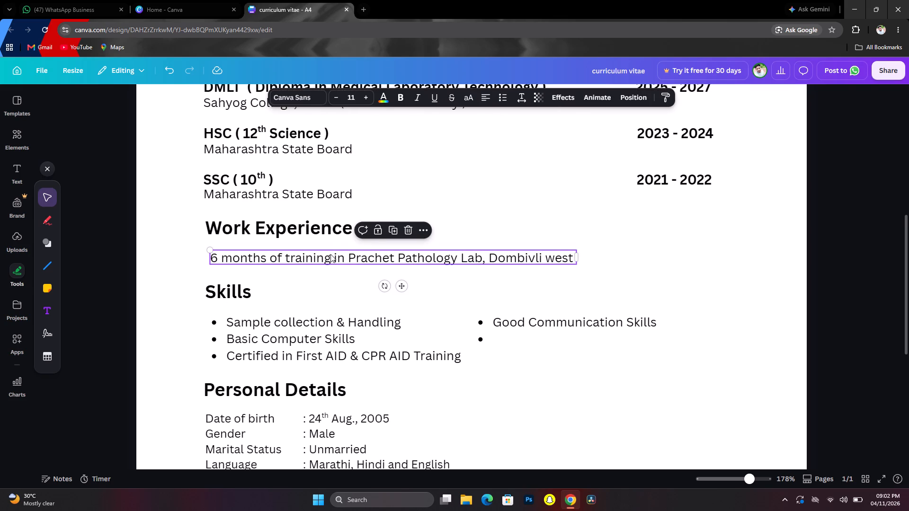
{"action": "key", "text": "space"}
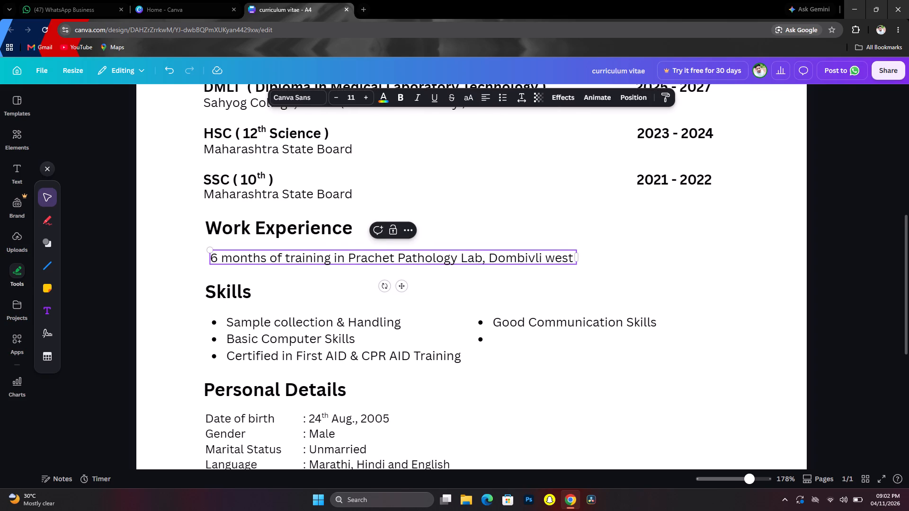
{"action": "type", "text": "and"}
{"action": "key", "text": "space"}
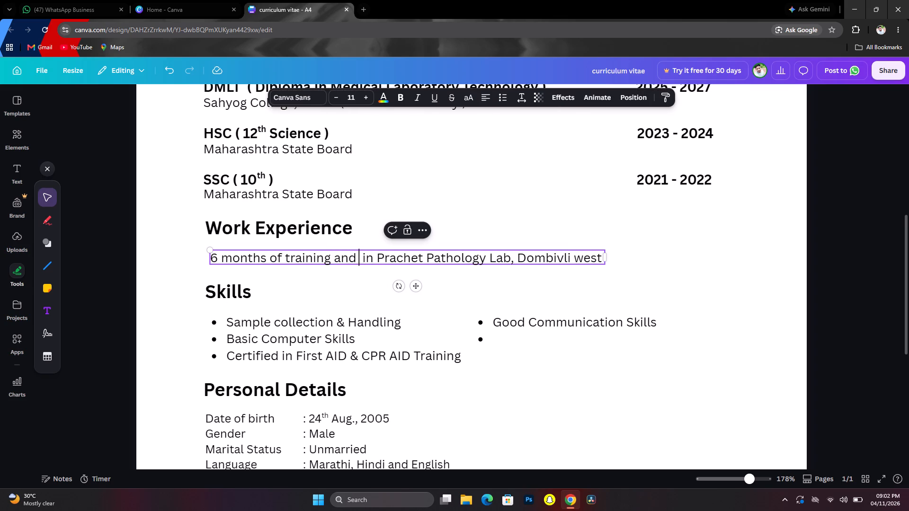
Insert "1 month of work" after "and" in the Work Experience line about Prachet Pathology Lab.
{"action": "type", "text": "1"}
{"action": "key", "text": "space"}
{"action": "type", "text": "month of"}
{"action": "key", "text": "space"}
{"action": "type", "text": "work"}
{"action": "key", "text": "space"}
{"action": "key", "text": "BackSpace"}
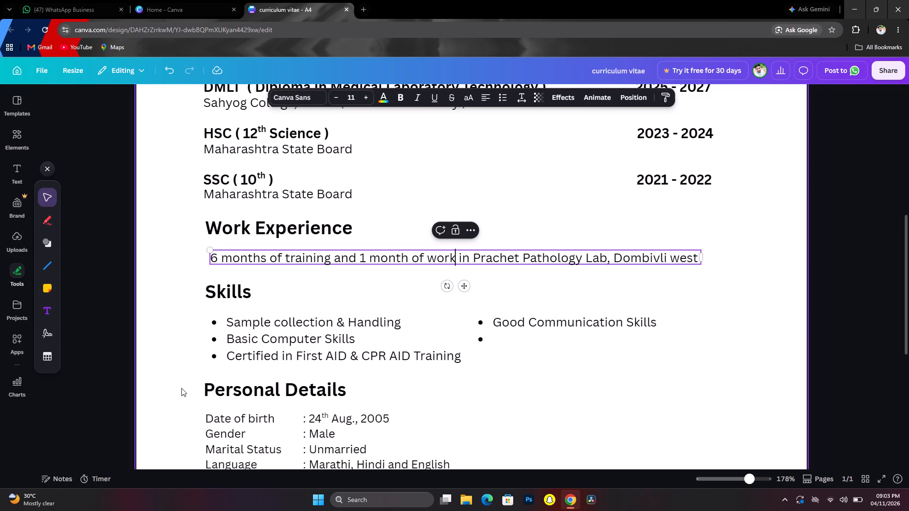
Display the QR code for sharing the curriculum vitae design on WhatsApp.
{"action": "left_click_drag", "start_coordinate": [908, 235], "coordinate": [905, 352]}
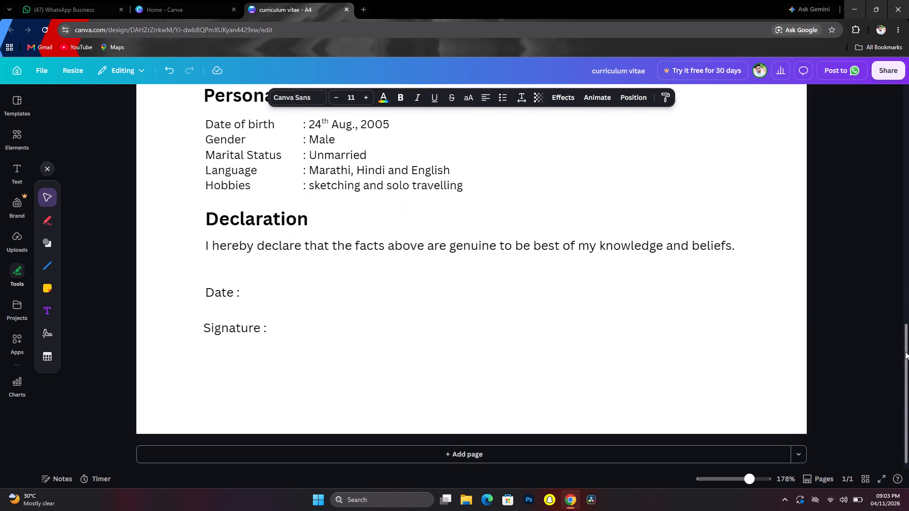
{"action": "left_click_drag", "start_coordinate": [905, 352], "coordinate": [899, 159]}
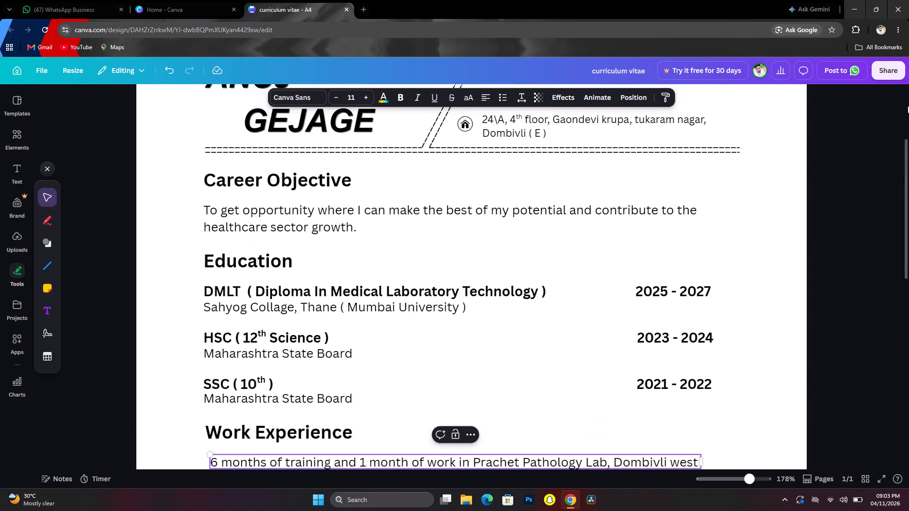
{"action": "left_click_drag", "start_coordinate": [908, 179], "coordinate": [905, 118]}
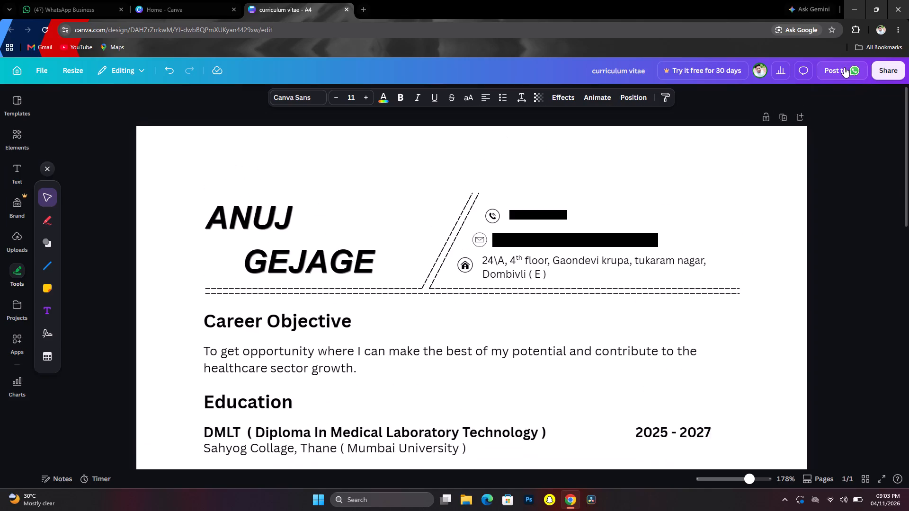
{"action": "left_click", "coordinate": [844, 67]}
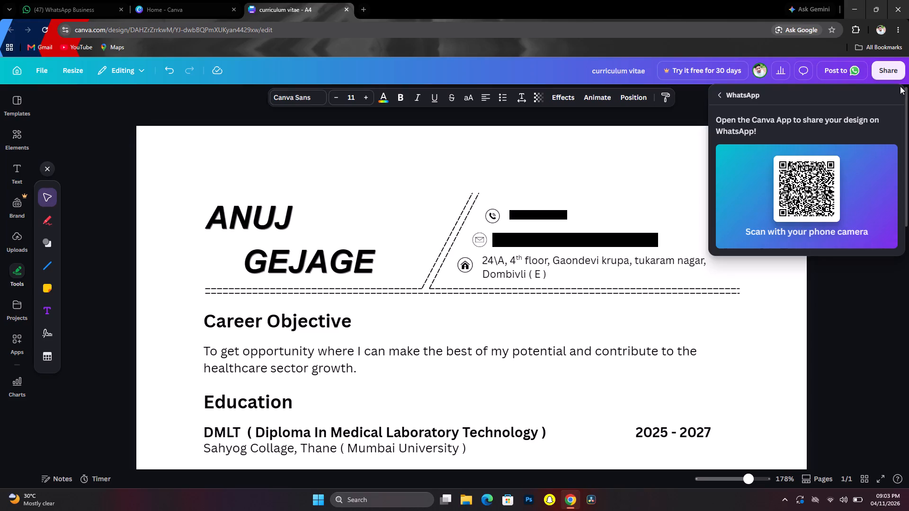
{"action": "left_click", "coordinate": [865, 316]}
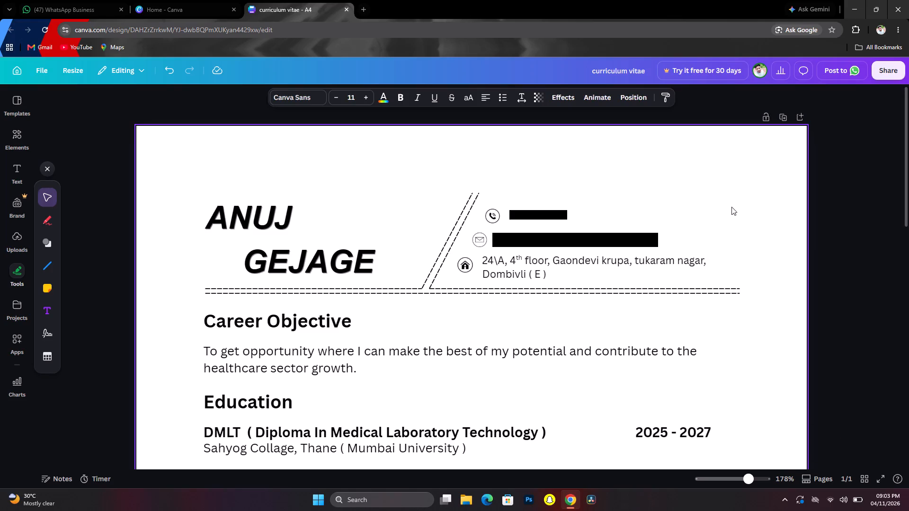
Reduce the email text beside the envelope icon to font size 9 and nudge it slightly down.
{"action": "left_click", "coordinate": [639, 240]}
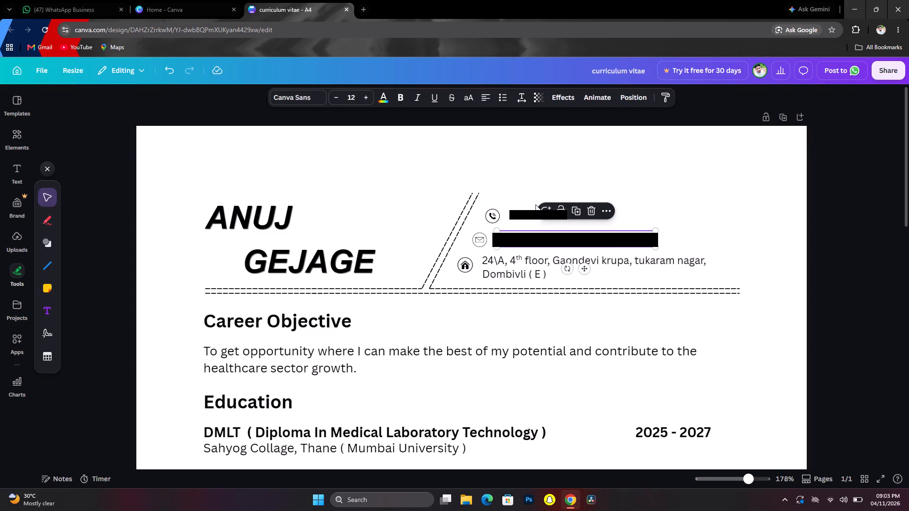
{"action": "left_click", "coordinate": [517, 273]}
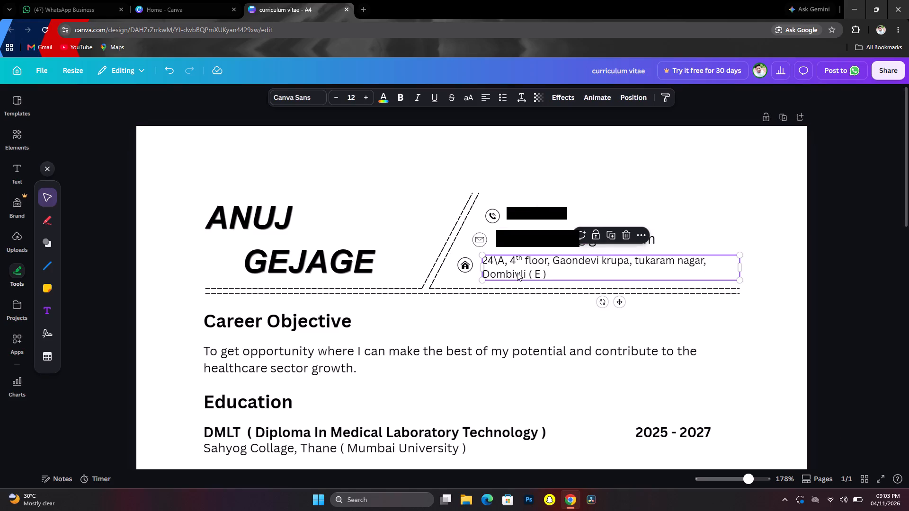
{"action": "left_click", "coordinate": [516, 217]}
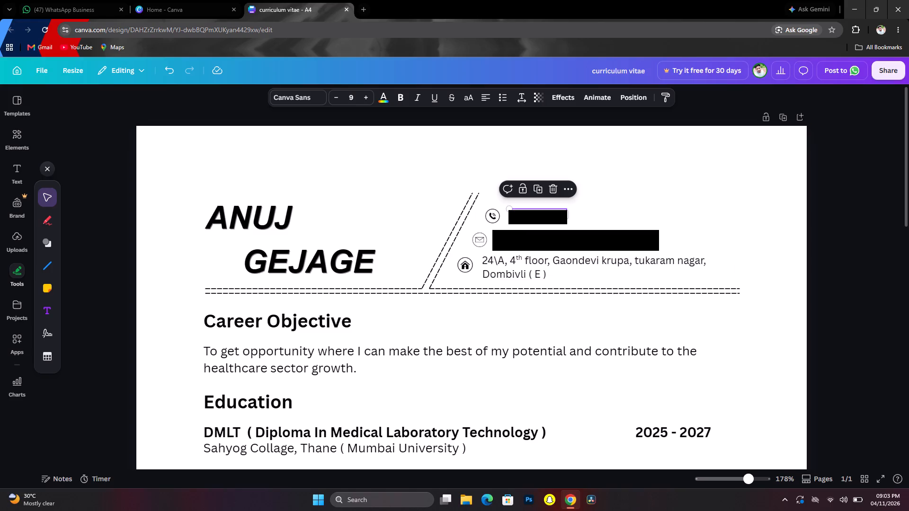
{"action": "left_click", "coordinate": [520, 238]}
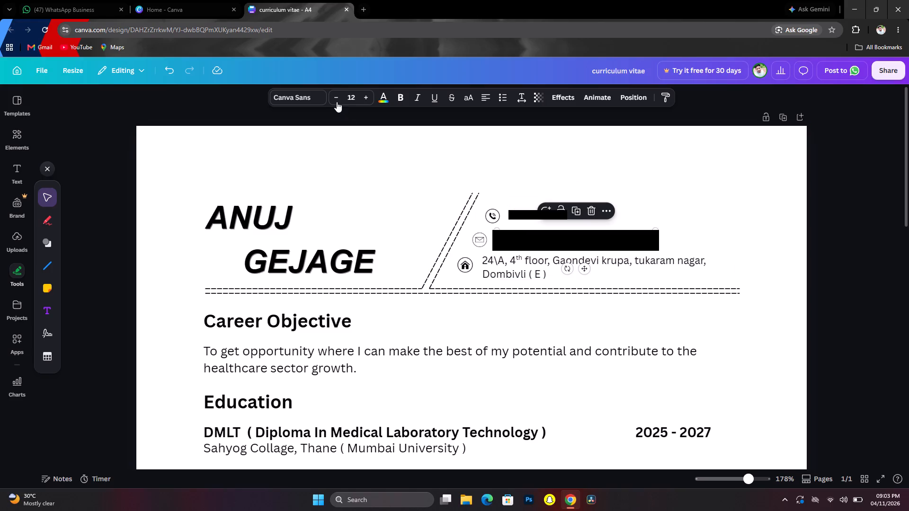
{"action": "double_click", "coordinate": [334, 97]}
{"action": "left_click", "coordinate": [334, 97]}
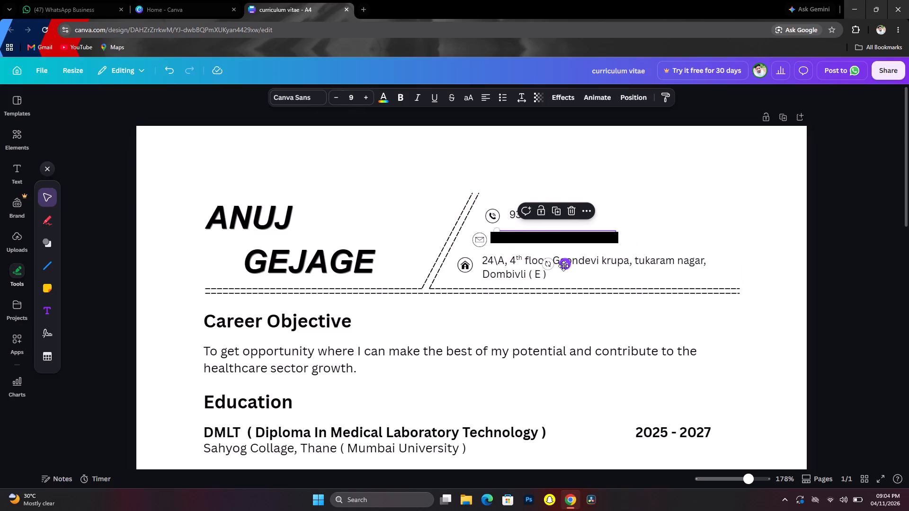
{"action": "key", "text": "Down"}
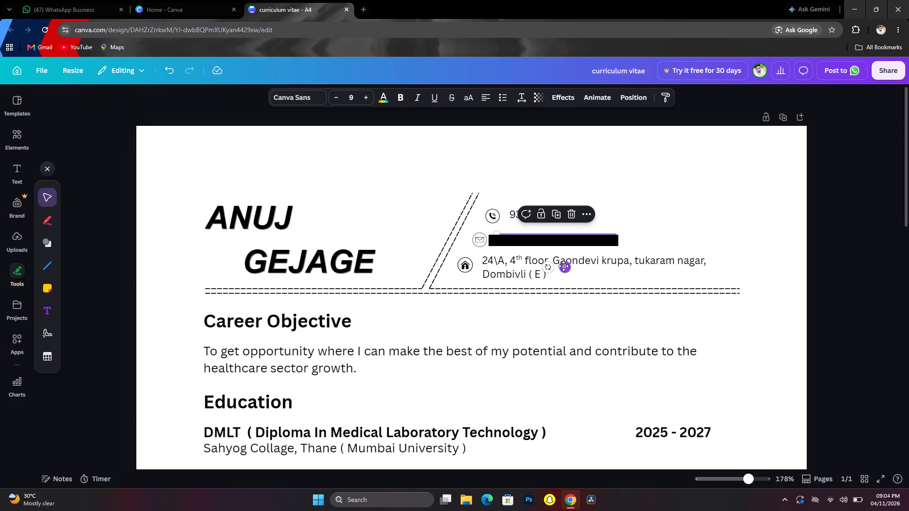
{"action": "left_click", "coordinate": [830, 210]}
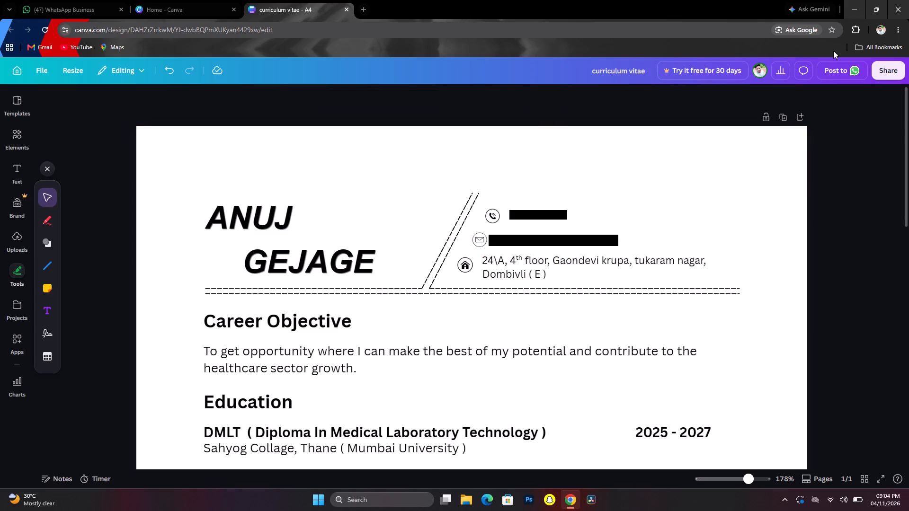
Open the WhatsApp sharing option for the edited curriculum vitae.
{"action": "left_click", "coordinate": [839, 66]}
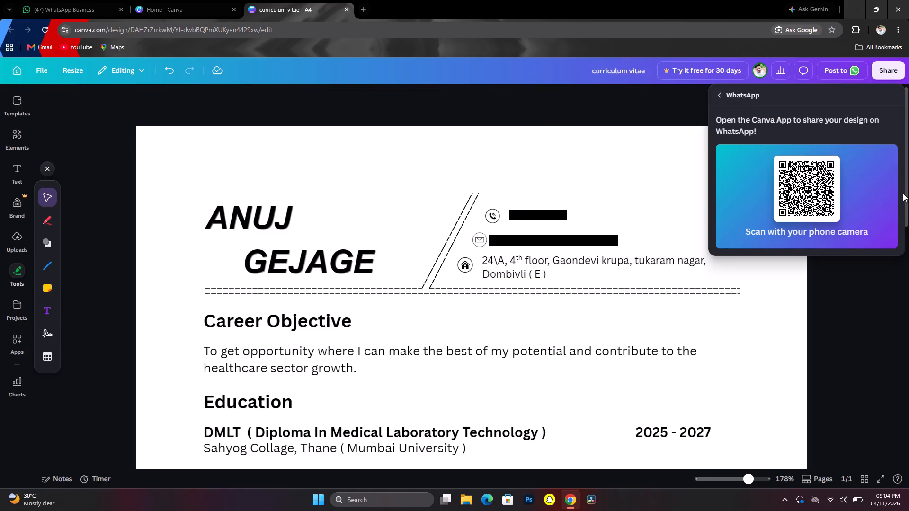
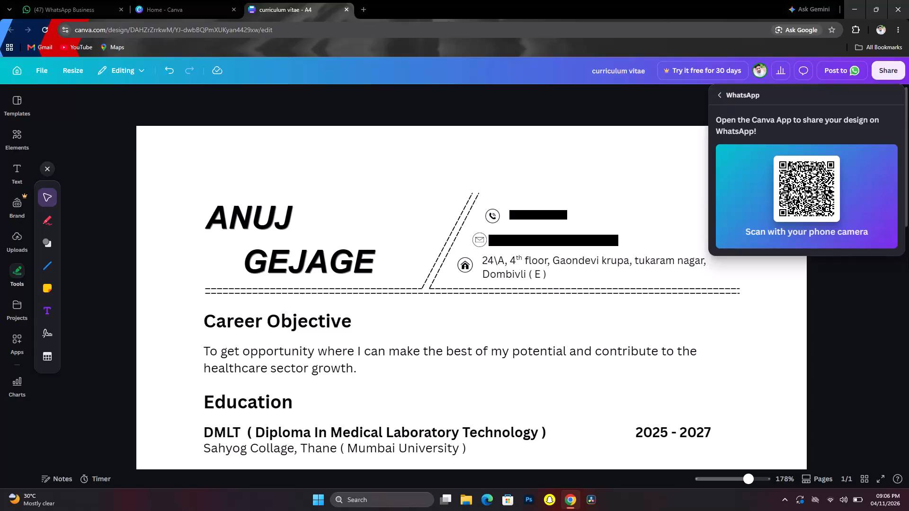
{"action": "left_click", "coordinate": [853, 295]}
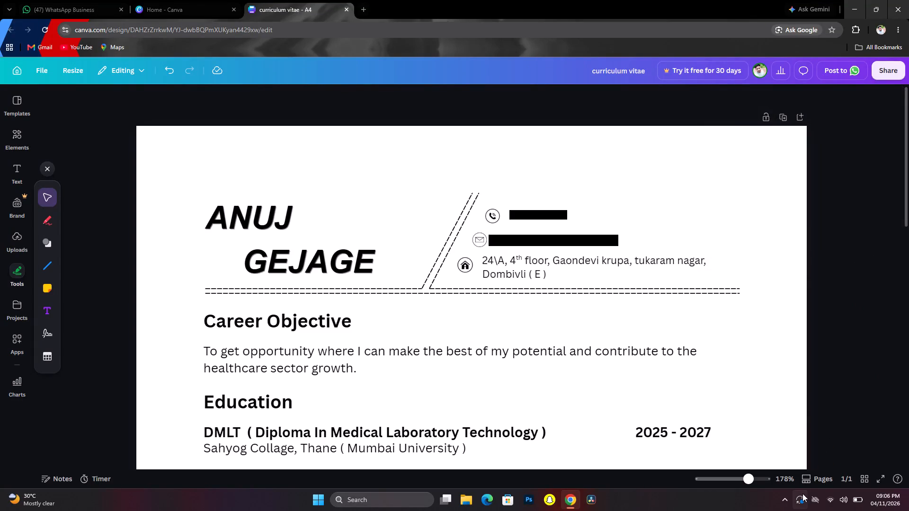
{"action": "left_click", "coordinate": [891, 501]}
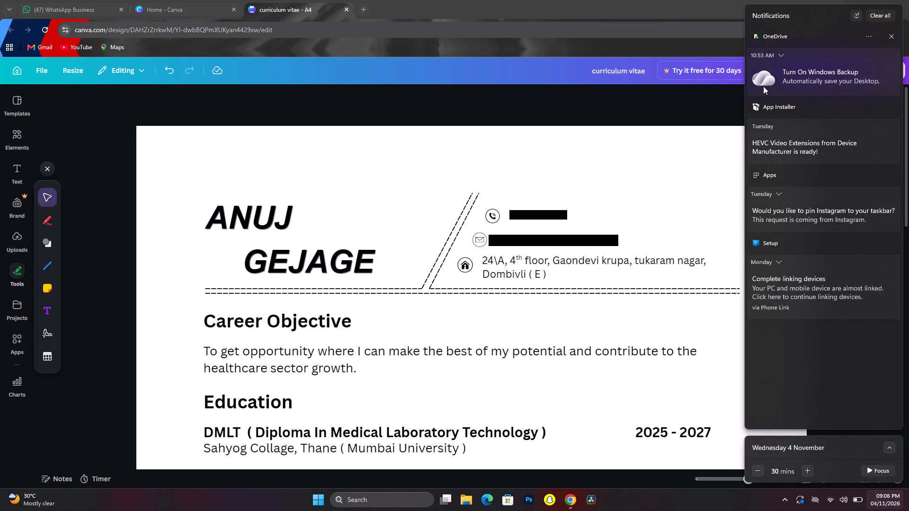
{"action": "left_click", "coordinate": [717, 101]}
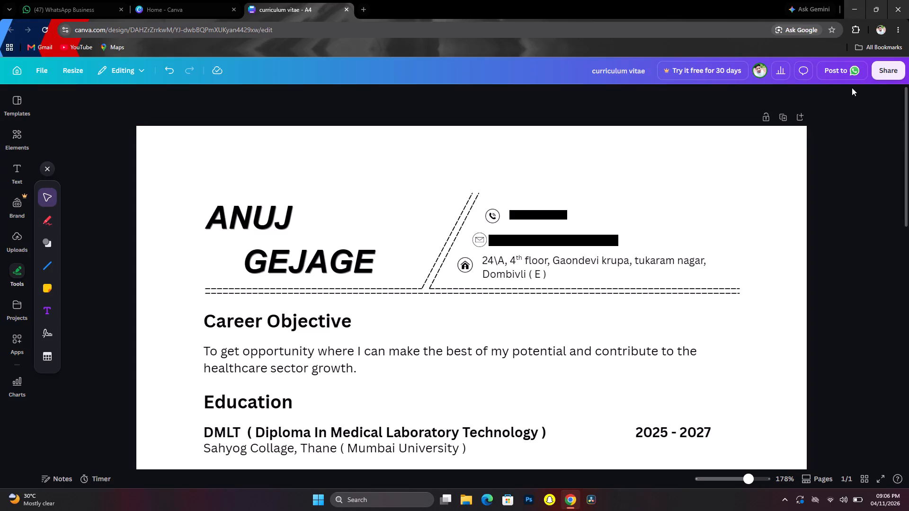
Bring up the QR code for sharing the curriculum vitae design on WhatsApp.
{"action": "left_click", "coordinate": [830, 73]}
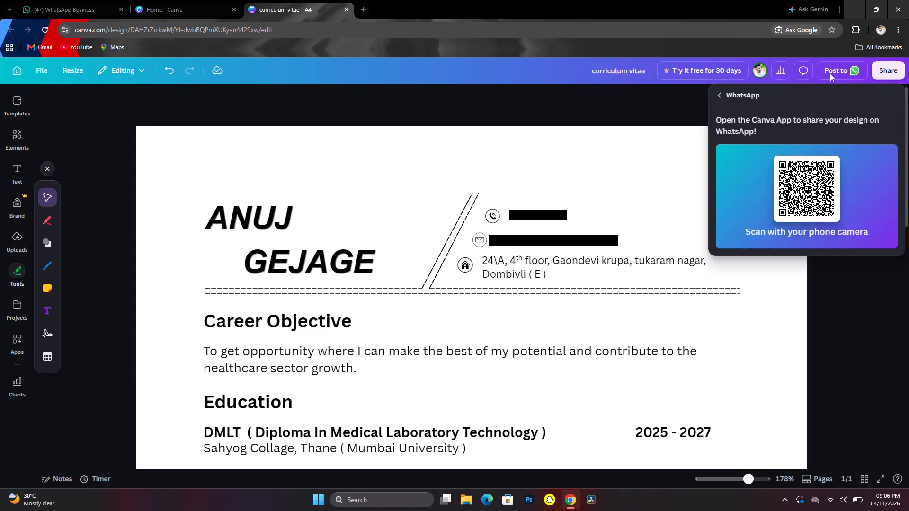
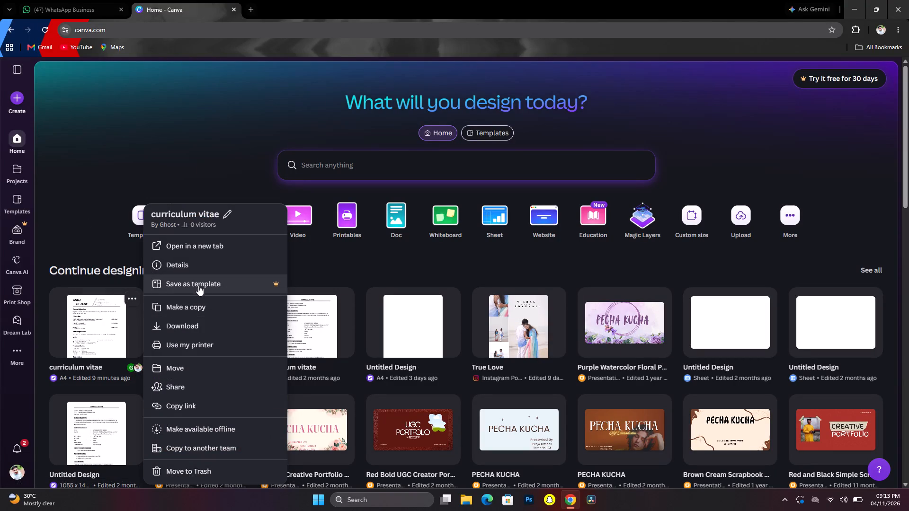
Download the curriculum vitae design as a PDF with the Digital preset.
{"action": "left_click", "coordinate": [193, 323]}
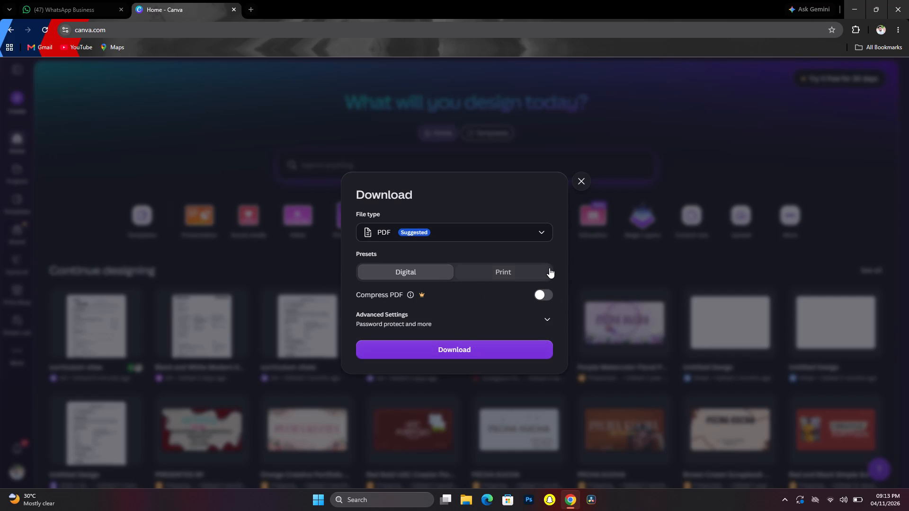
{"action": "left_click", "coordinate": [535, 349]}
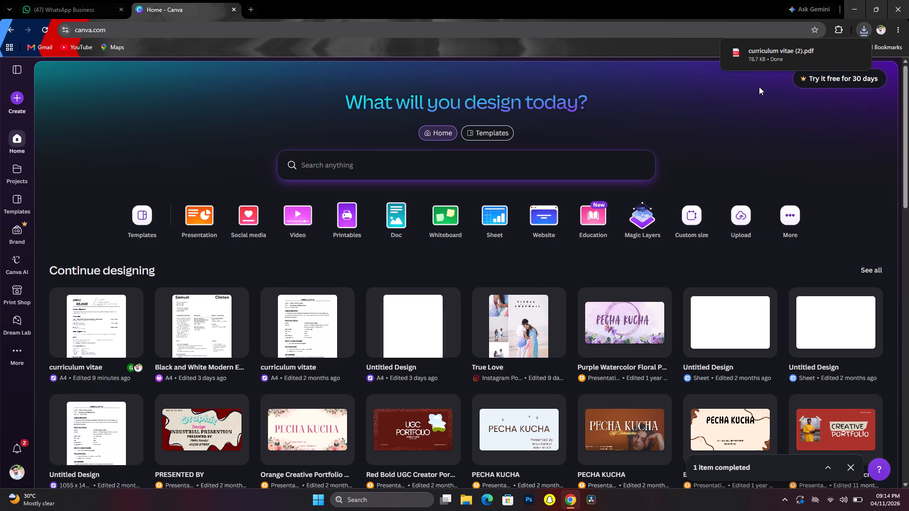
Open the downloaded curriculum vitae (2) PDF to view the exported page.
{"action": "left_click", "coordinate": [775, 46]}
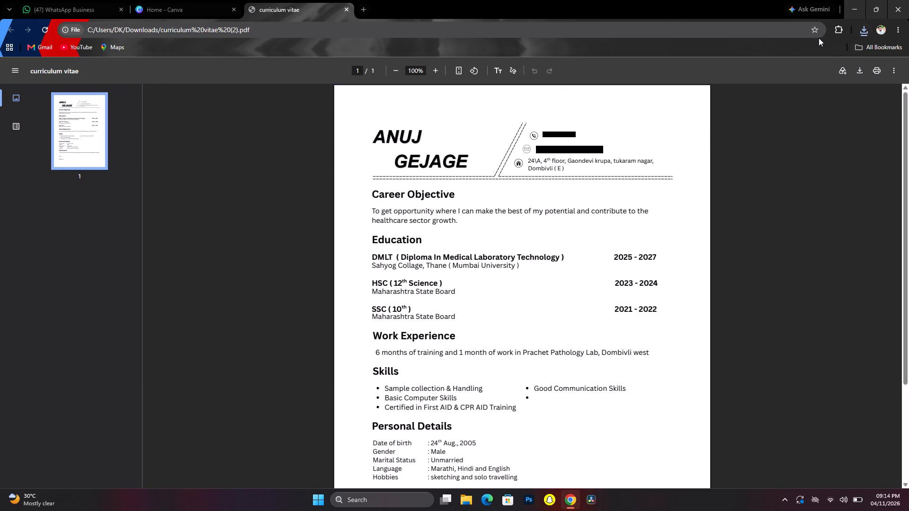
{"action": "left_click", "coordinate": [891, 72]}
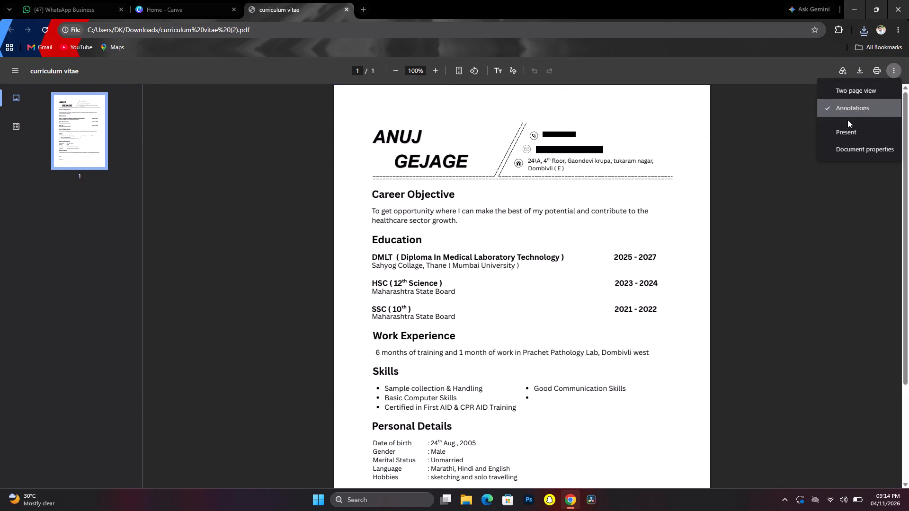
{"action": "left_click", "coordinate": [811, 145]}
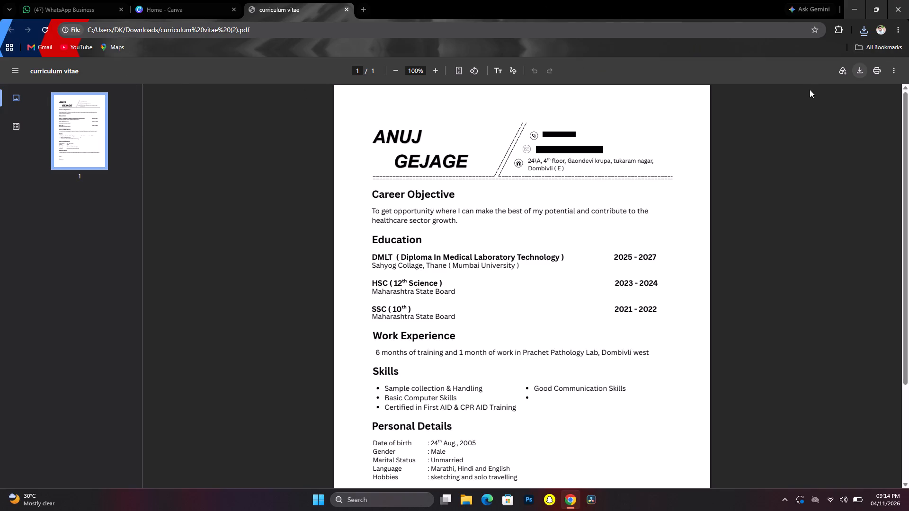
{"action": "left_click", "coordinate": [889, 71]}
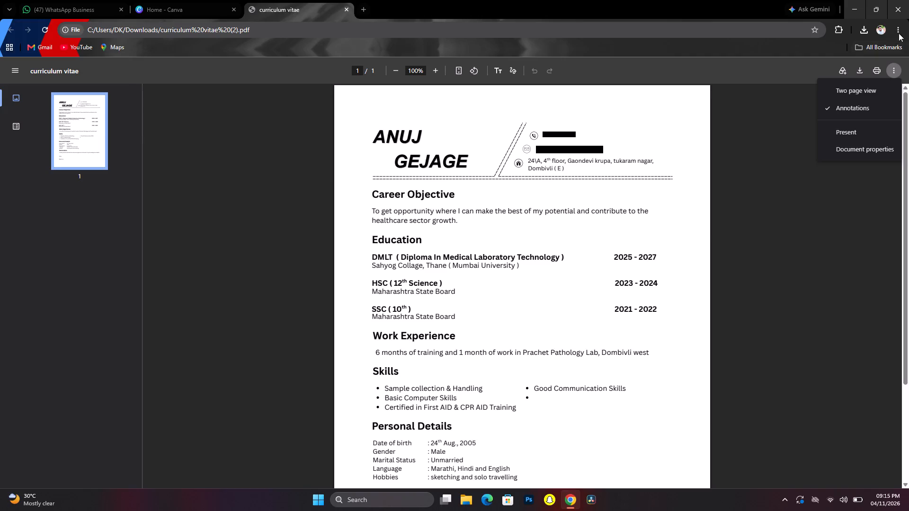
Open the curriculum vitae (2) PDF again from the recent downloads.
{"action": "left_click", "coordinate": [867, 27]}
{"action": "left_click", "coordinate": [774, 72]}
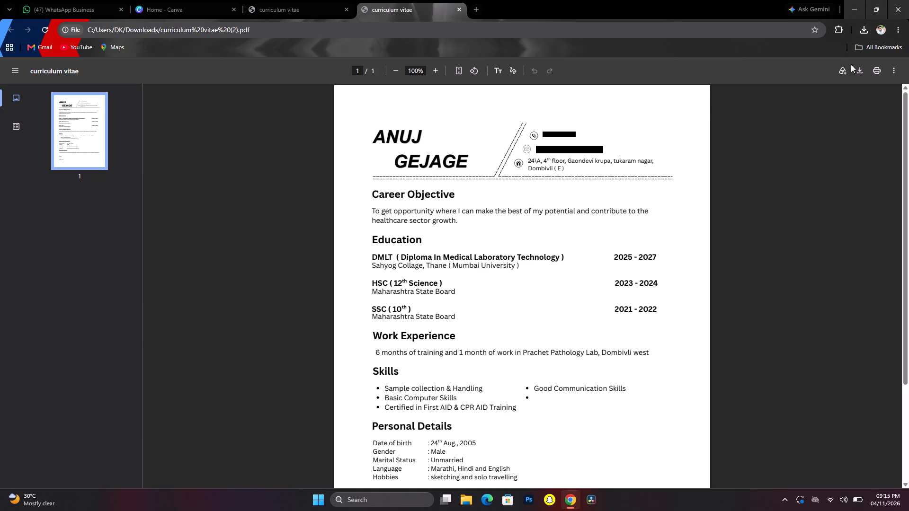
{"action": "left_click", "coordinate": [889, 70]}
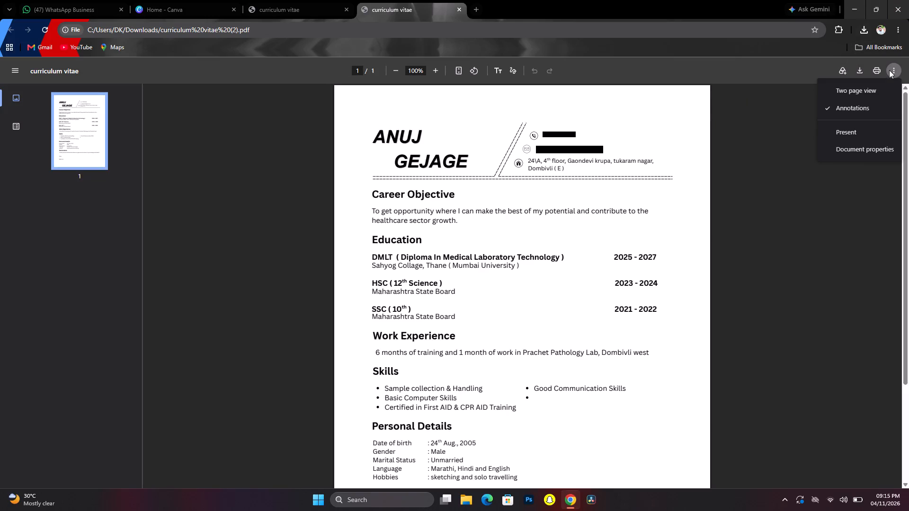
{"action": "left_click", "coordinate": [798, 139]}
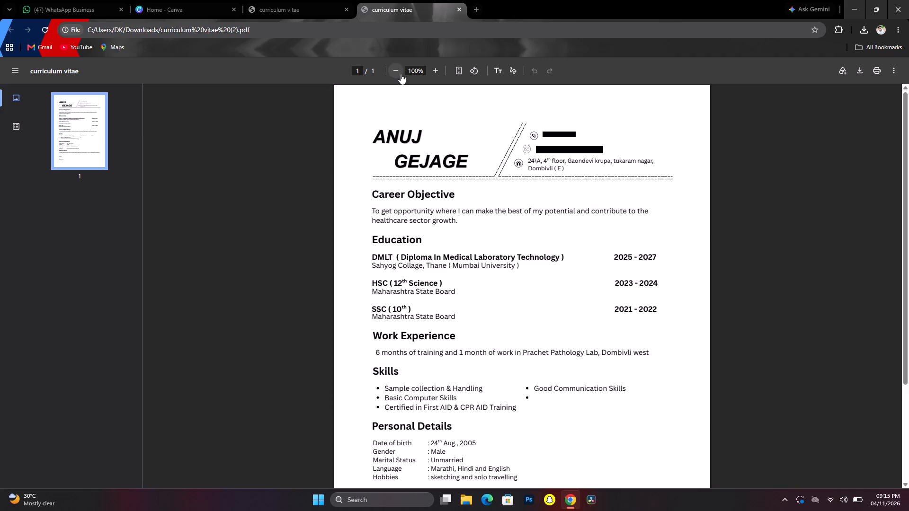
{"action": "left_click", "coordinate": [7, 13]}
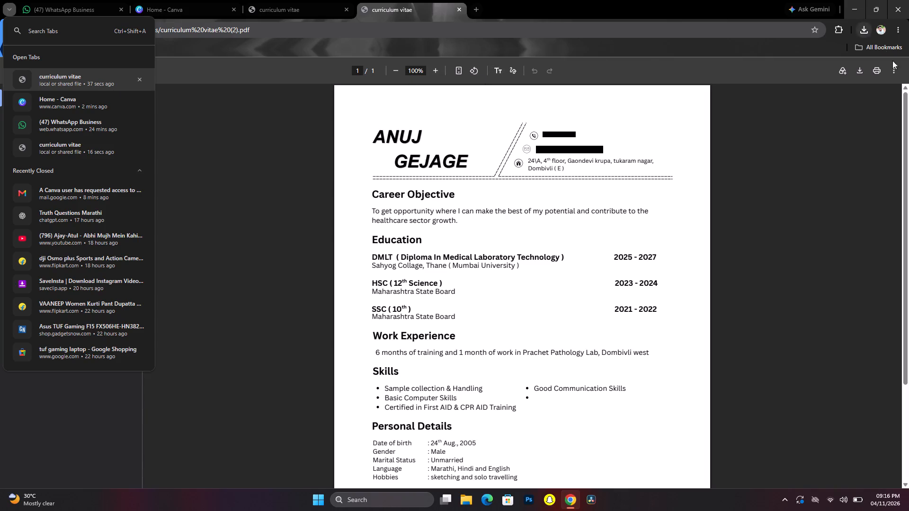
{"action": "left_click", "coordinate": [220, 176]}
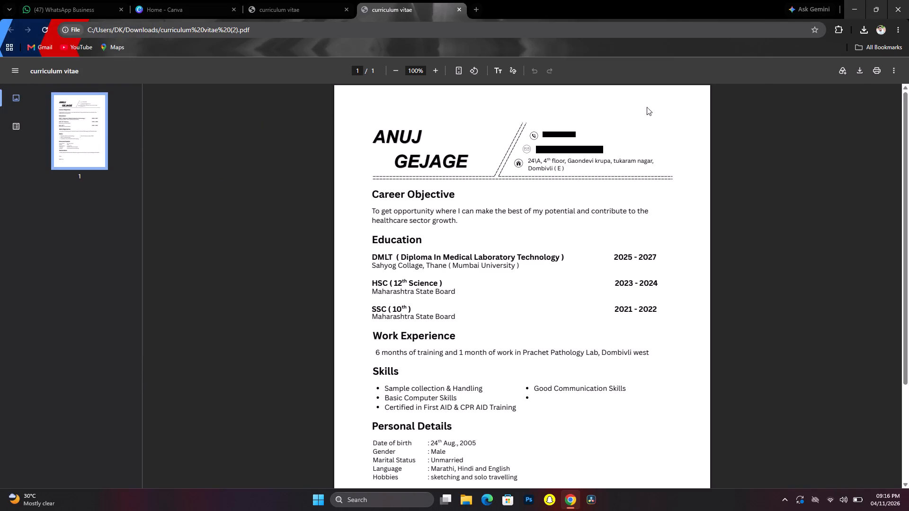
Show the downloaded curriculum vitae (2) PDF in its Downloads folder in File Explorer.
{"action": "left_click", "coordinate": [866, 35]}
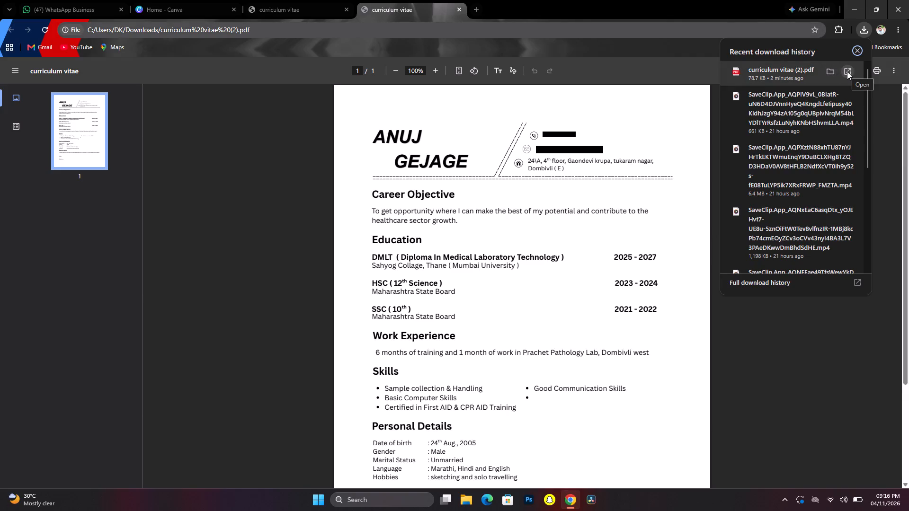
{"action": "left_click", "coordinate": [828, 71]}
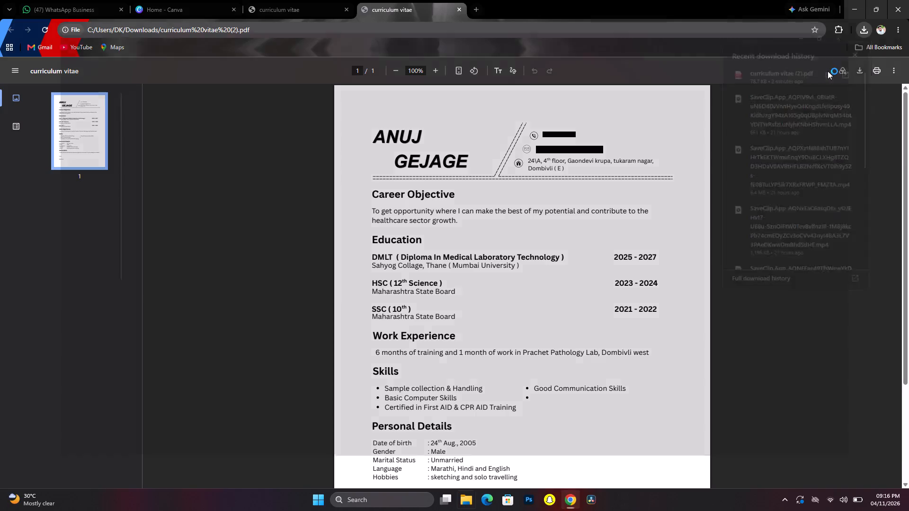
{"action": "left_click", "coordinate": [597, 84]}
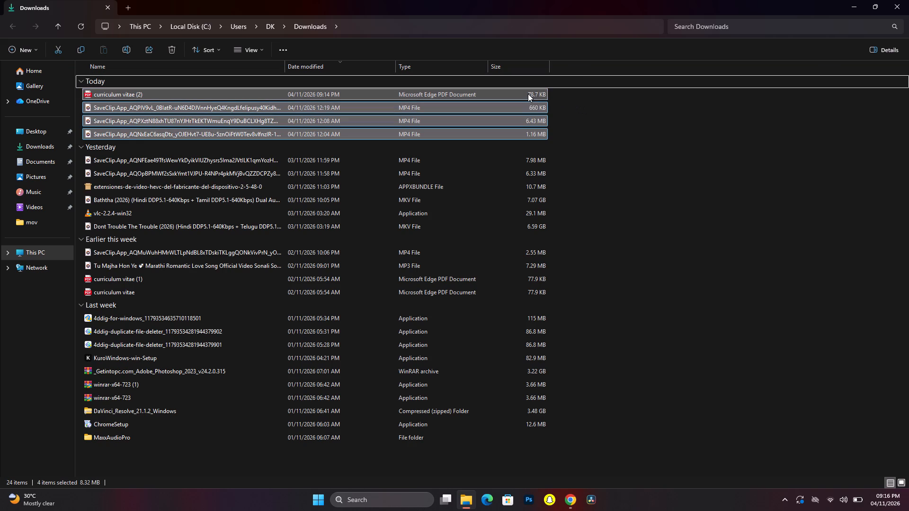
{"action": "left_click", "coordinate": [585, 133]}
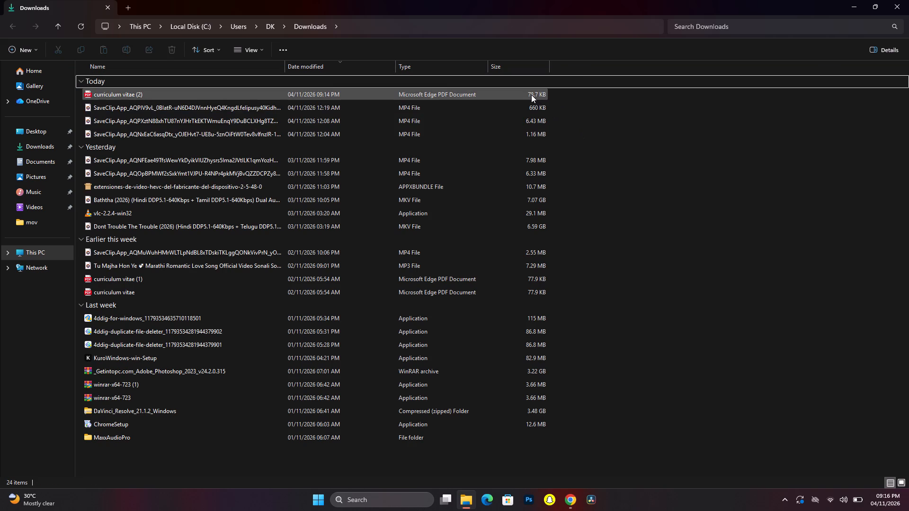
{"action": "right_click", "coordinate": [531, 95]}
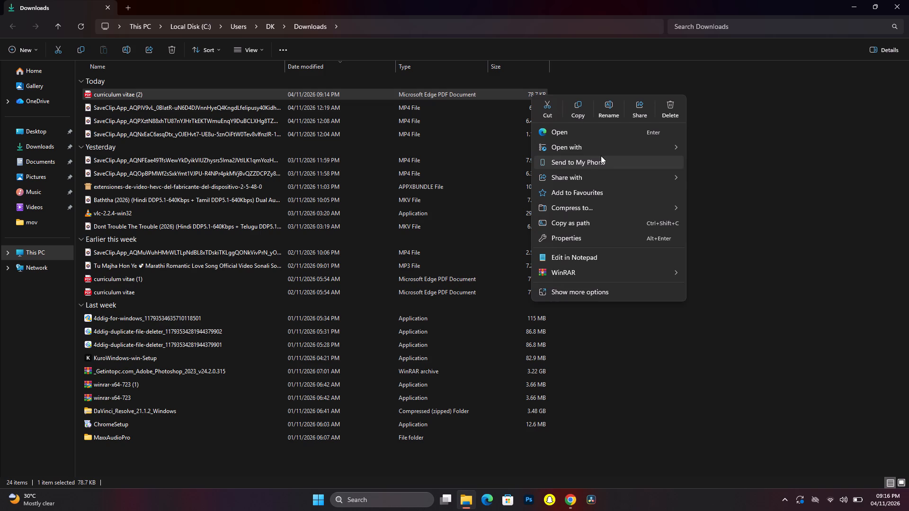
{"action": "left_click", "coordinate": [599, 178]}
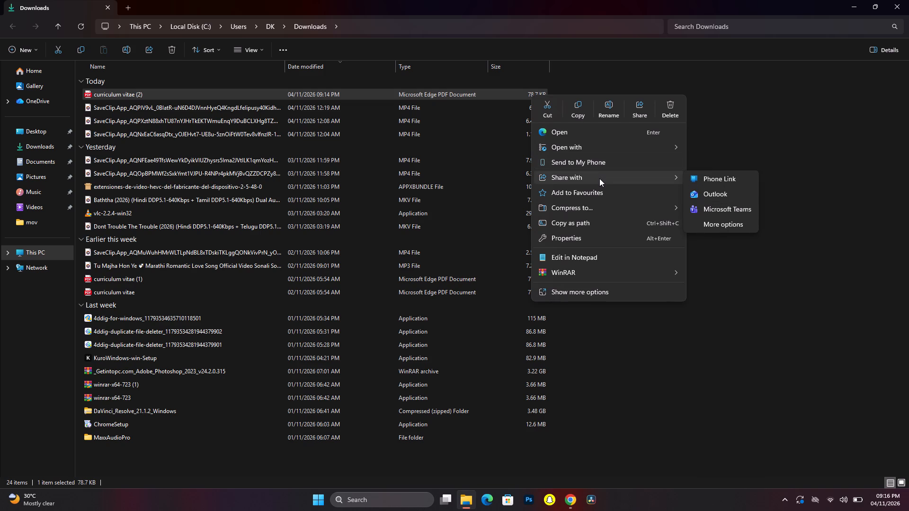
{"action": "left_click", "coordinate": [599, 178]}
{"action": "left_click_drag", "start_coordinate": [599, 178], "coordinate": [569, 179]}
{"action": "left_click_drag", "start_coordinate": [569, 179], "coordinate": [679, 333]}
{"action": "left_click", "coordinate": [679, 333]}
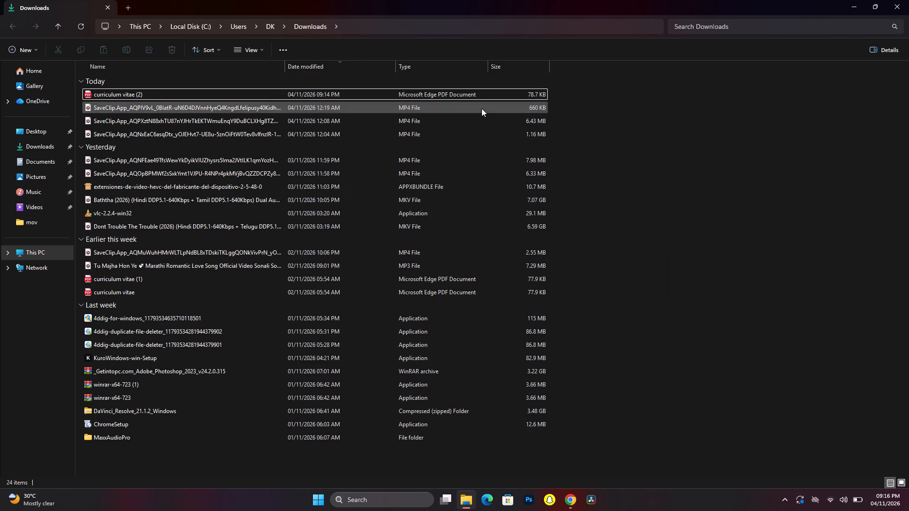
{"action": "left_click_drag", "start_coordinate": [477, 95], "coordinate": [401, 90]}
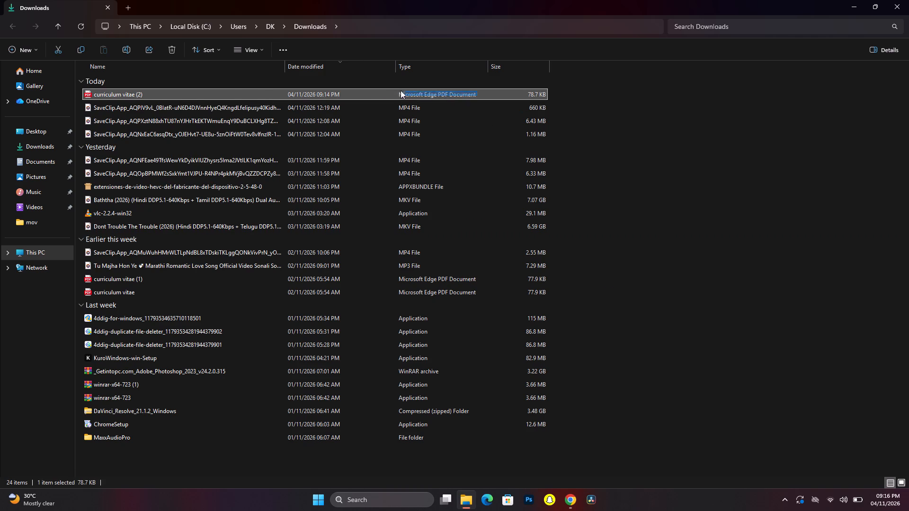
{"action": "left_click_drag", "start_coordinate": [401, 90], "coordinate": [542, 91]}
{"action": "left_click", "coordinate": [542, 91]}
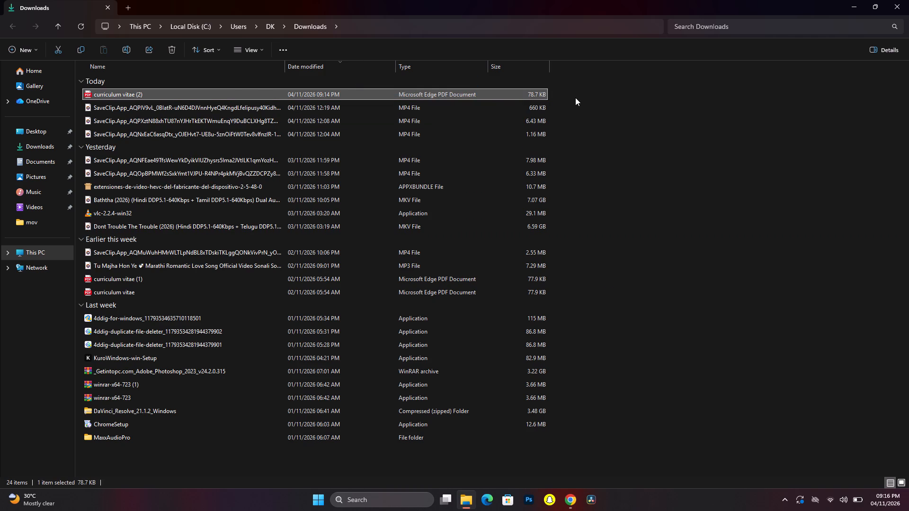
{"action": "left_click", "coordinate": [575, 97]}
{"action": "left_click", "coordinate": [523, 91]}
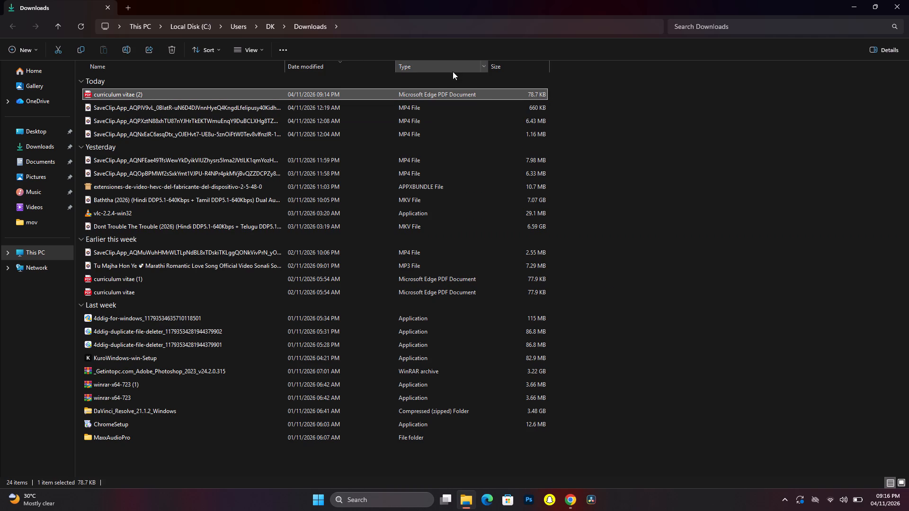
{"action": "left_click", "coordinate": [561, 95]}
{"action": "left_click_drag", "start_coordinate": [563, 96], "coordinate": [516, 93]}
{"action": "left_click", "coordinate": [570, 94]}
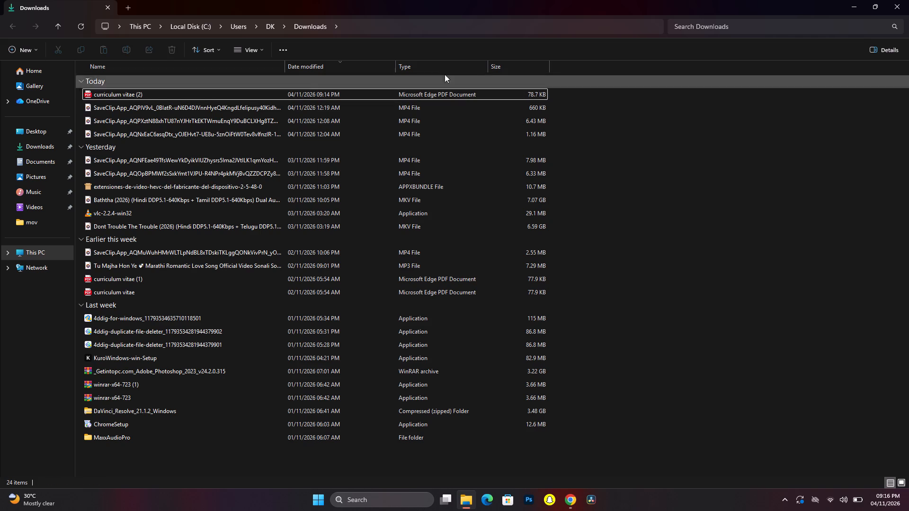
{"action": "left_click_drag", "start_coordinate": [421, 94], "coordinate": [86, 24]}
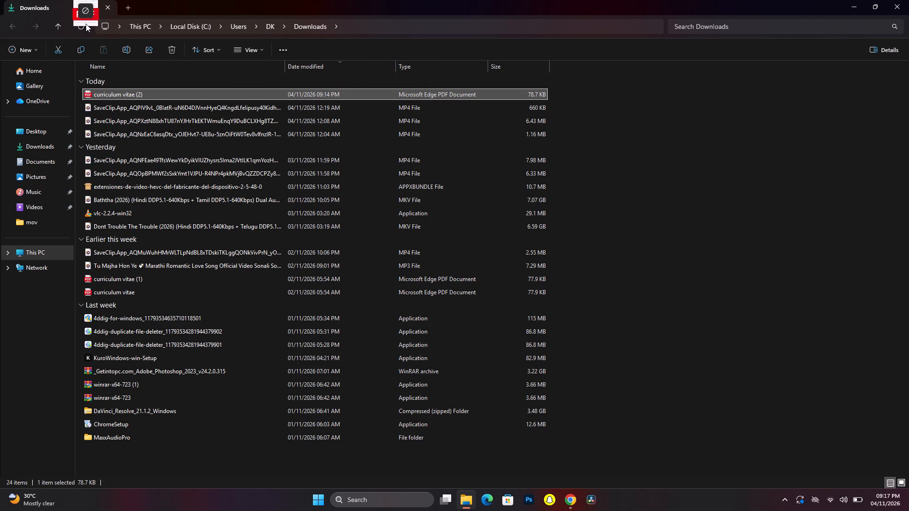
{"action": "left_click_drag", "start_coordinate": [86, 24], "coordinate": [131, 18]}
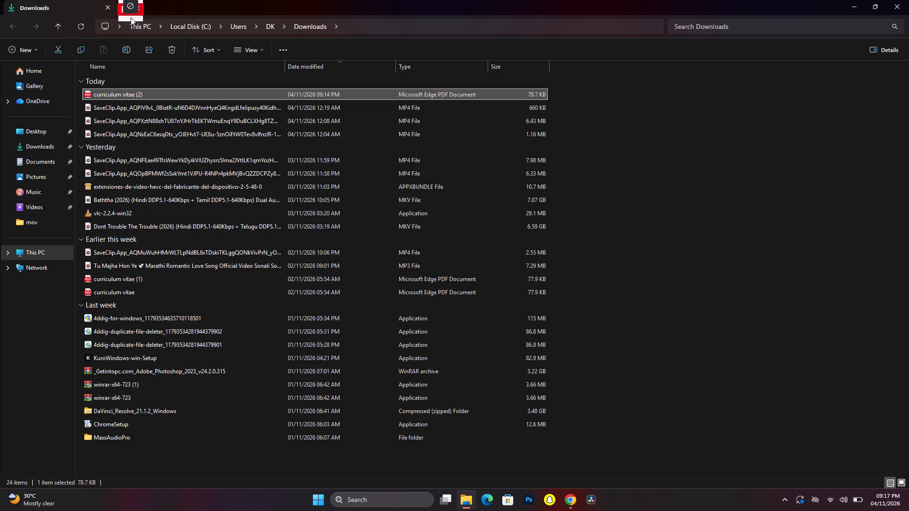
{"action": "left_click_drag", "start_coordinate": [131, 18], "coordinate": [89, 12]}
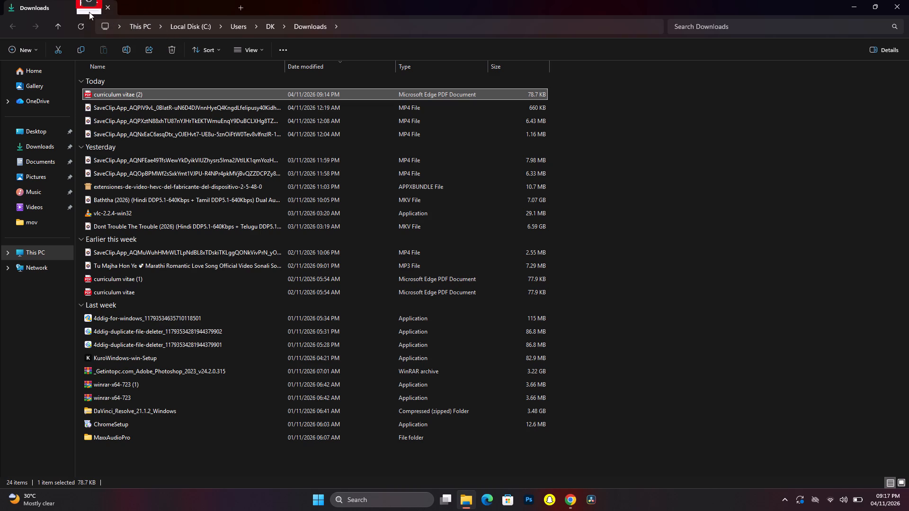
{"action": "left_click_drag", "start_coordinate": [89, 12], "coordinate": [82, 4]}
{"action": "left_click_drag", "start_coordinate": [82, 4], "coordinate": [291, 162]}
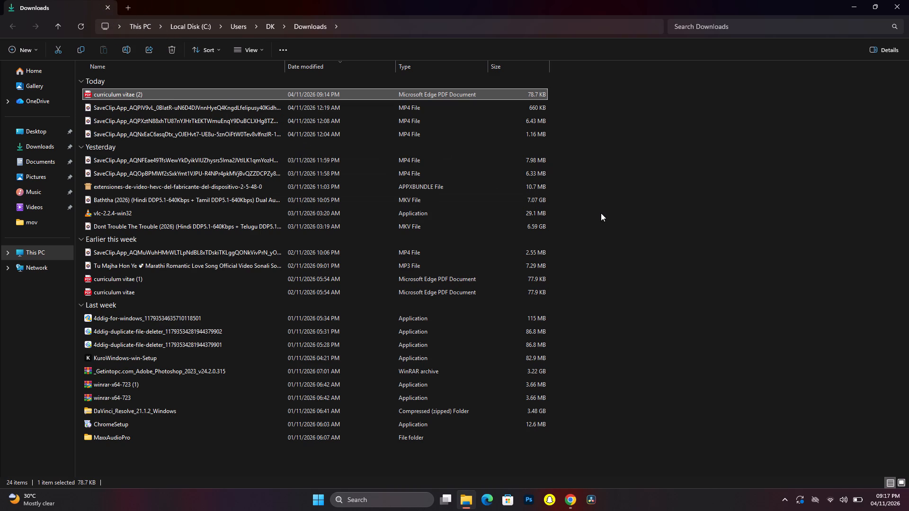
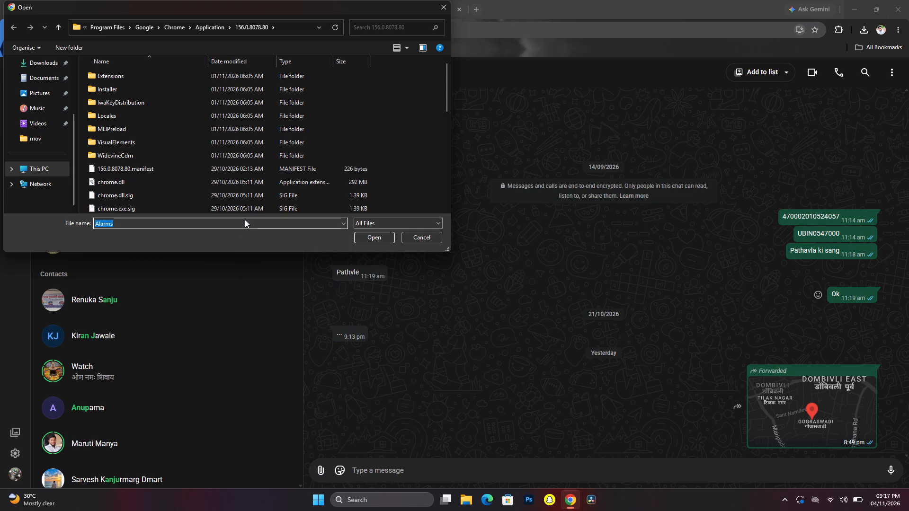
Try to find the curriculum vitae PDF for the WhatsApp chat by entering the start of its file name, "cu".
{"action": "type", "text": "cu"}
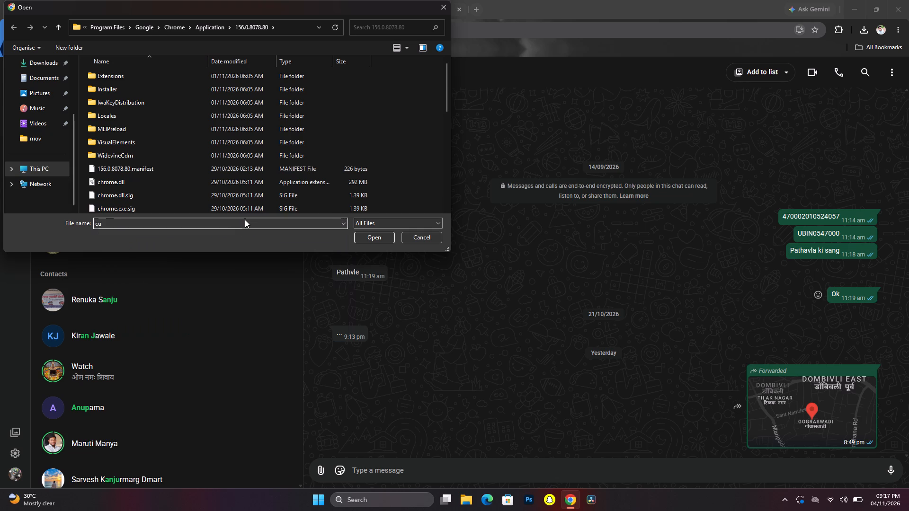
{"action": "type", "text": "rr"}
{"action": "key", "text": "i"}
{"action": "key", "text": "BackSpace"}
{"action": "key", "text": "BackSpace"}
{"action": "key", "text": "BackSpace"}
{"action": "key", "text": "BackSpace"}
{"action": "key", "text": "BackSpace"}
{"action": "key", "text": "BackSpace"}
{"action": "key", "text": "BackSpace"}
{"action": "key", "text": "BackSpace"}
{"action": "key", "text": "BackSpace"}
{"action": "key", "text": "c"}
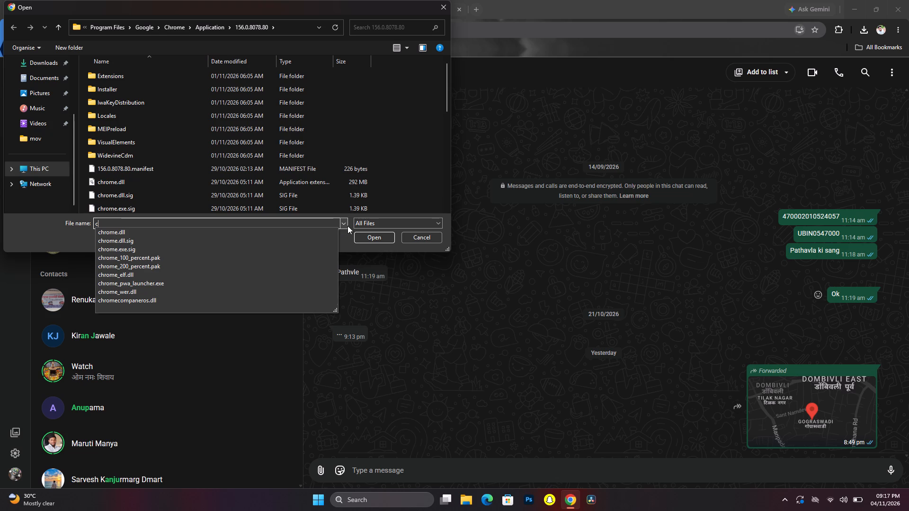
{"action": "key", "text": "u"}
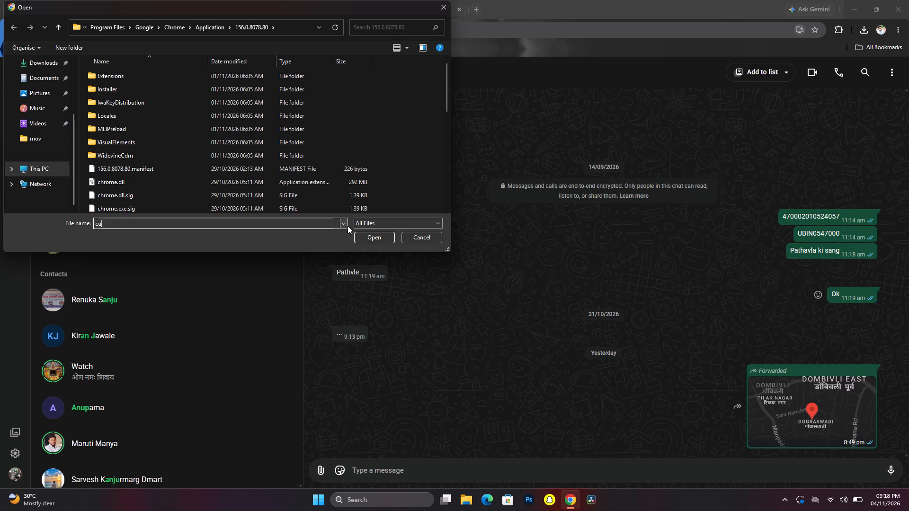
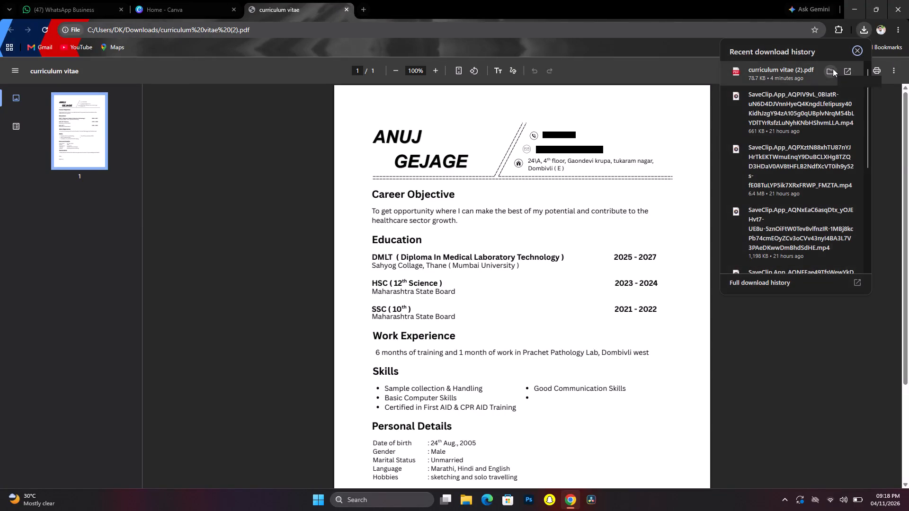
Show the downloaded curriculum vitae (2) PDF in its Downloads folder in File Explorer.
{"action": "left_click", "coordinate": [833, 69]}
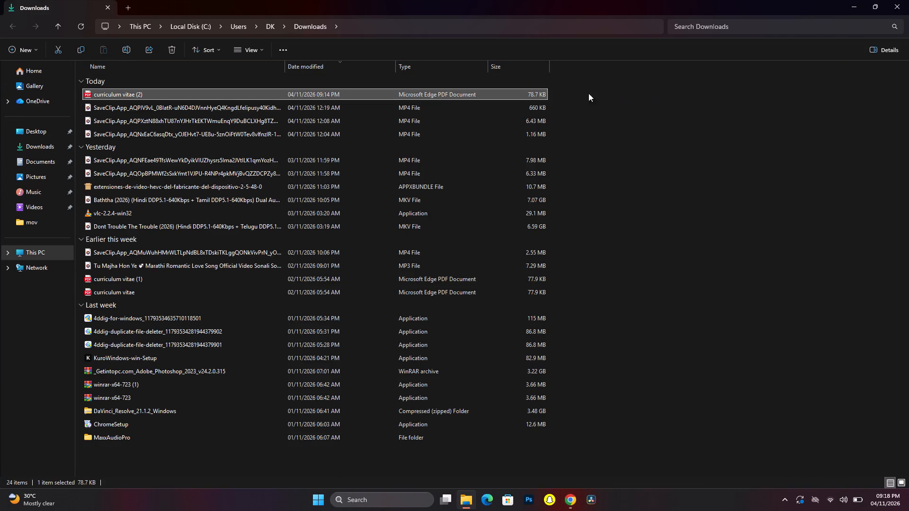
Bring up the available file actions for the curriculum vitae (2) PDF in the Downloads folder.
{"action": "right_click", "coordinate": [540, 93]}
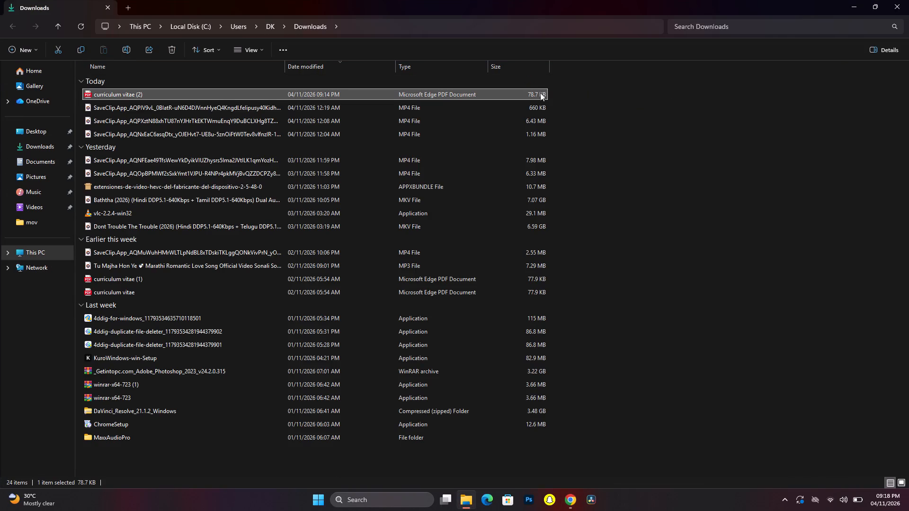
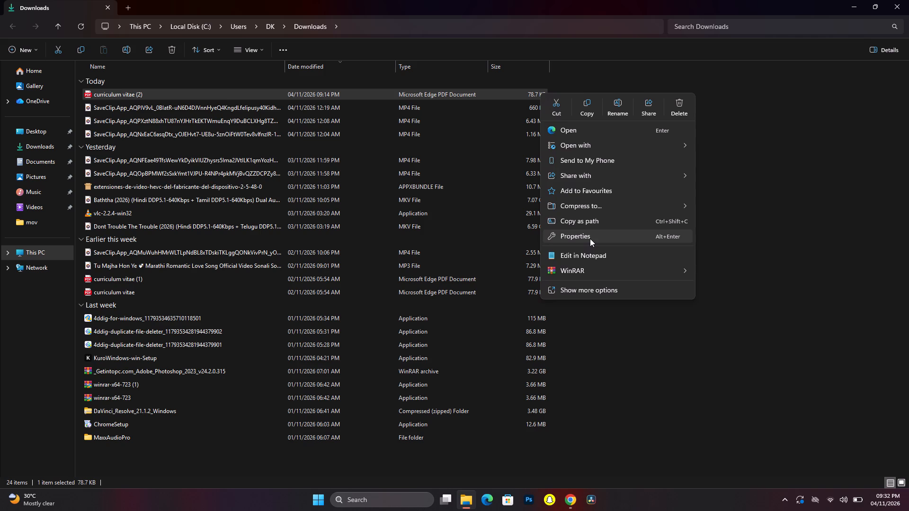
Open the file properties of the curriculum vitae (2) PDF for review and close the Downloads folder window.
{"action": "double_click", "coordinate": [590, 238]}
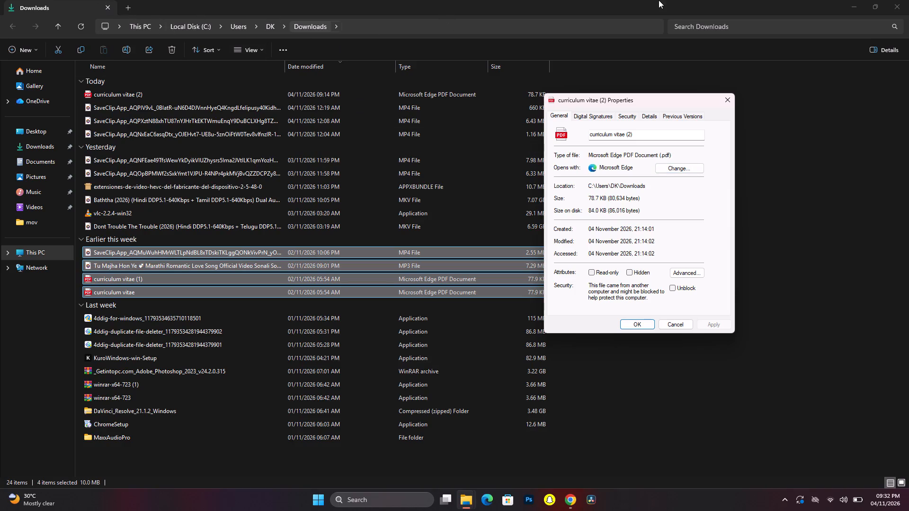
{"action": "left_click", "coordinate": [890, 0]}
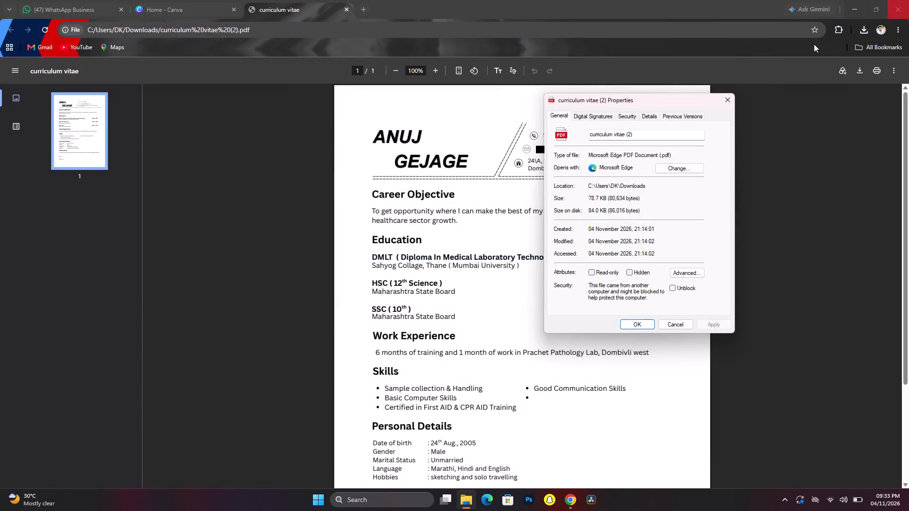
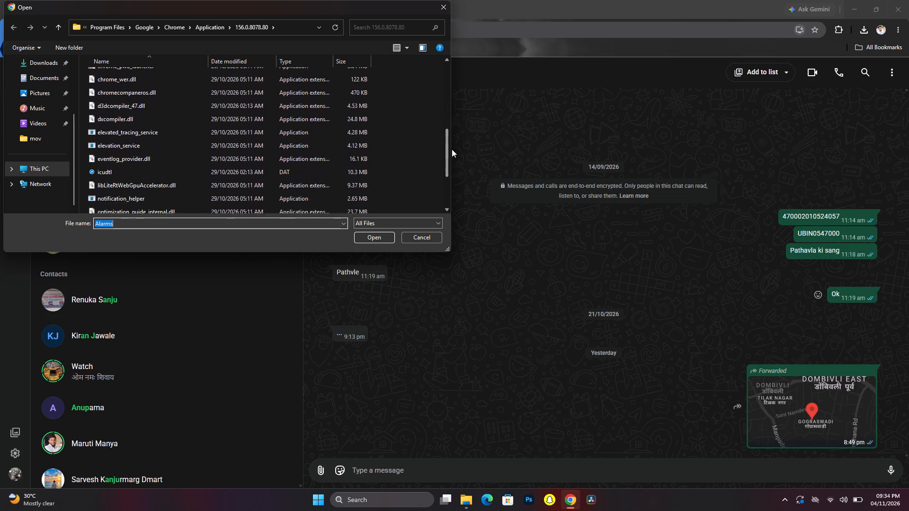
Look through the files in the Chrome Application folder 156.0.8078.80 for the document to attach to the chat.
{"action": "left_click_drag", "start_coordinate": [452, 149], "coordinate": [454, 211]}
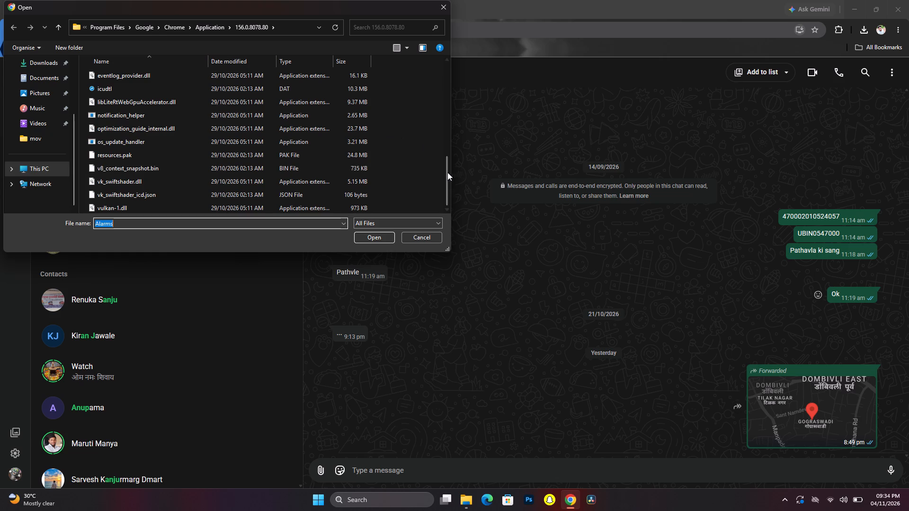
{"action": "left_click_drag", "start_coordinate": [443, 171], "coordinate": [449, 197]}
{"action": "left_click_drag", "start_coordinate": [444, 169], "coordinate": [441, 53]}
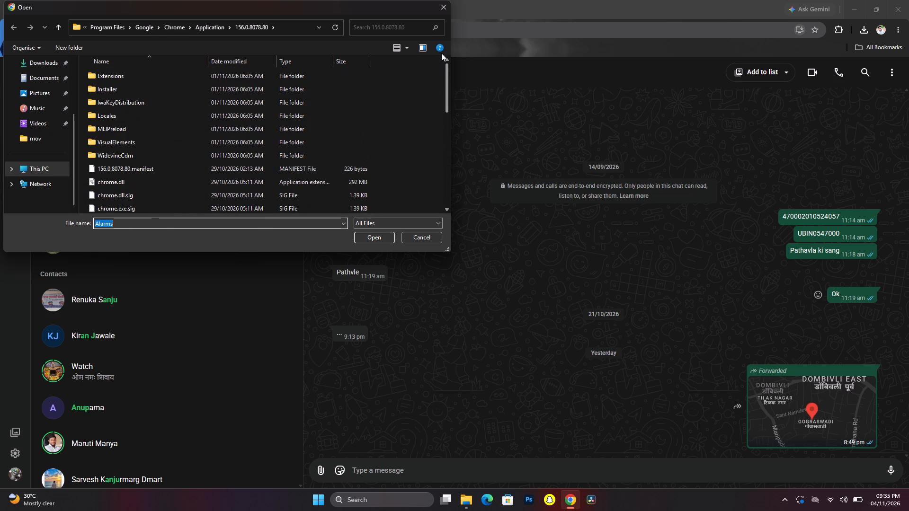
{"action": "left_click_drag", "start_coordinate": [441, 53], "coordinate": [443, 0]}
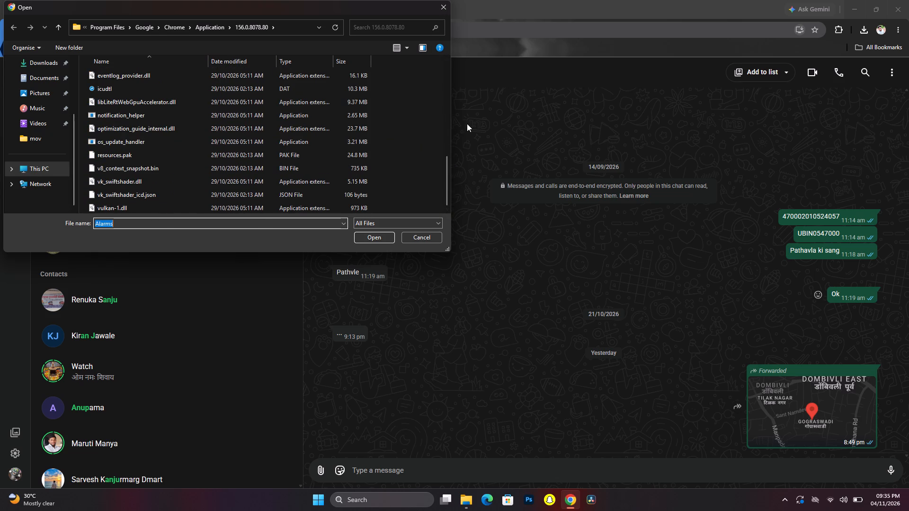
{"action": "left_click_drag", "start_coordinate": [449, 163], "coordinate": [445, 117]}
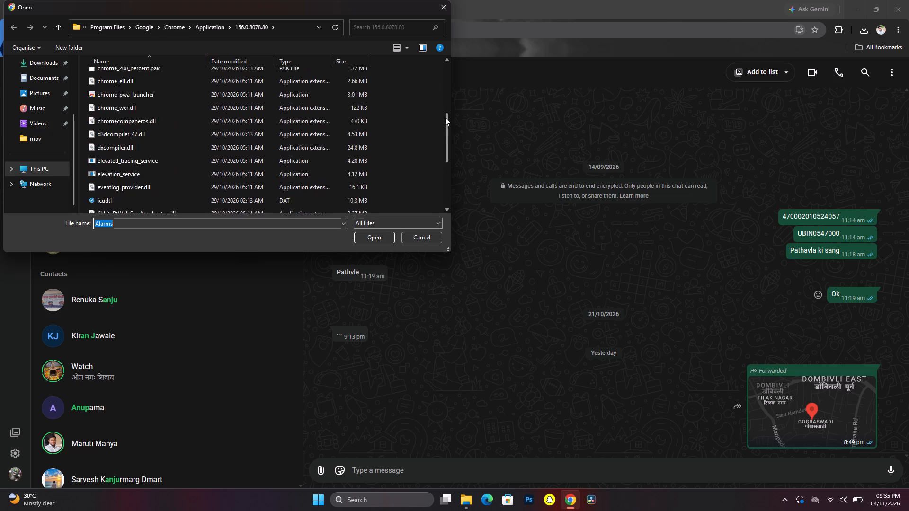
{"action": "left_click_drag", "start_coordinate": [445, 117], "coordinate": [445, 86]}
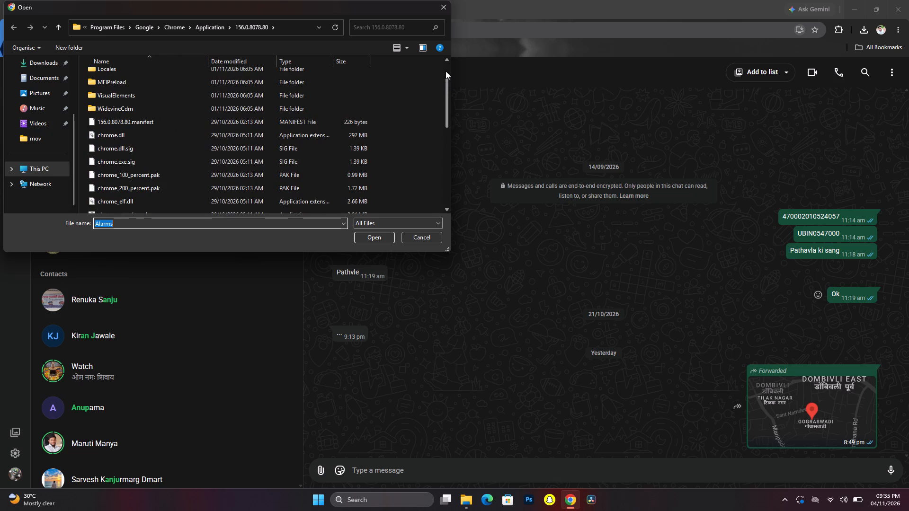
{"action": "left_click_drag", "start_coordinate": [446, 83], "coordinate": [446, 67]}
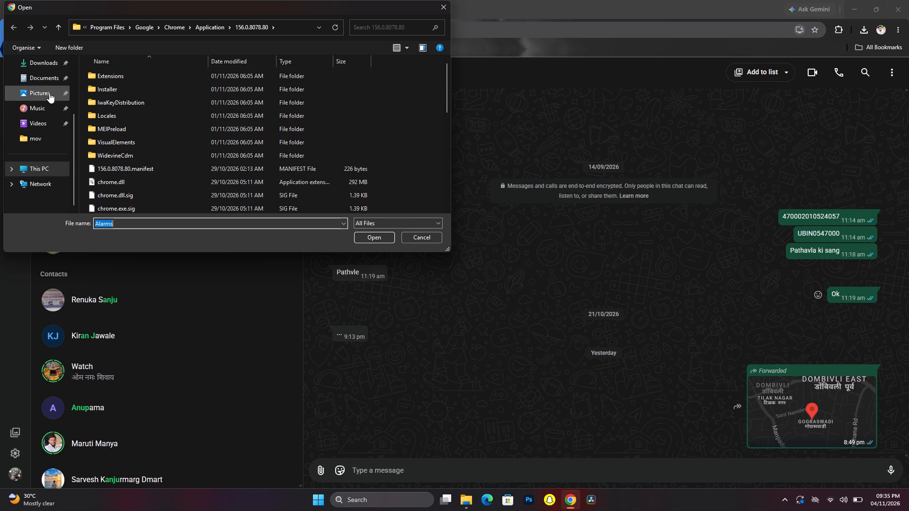
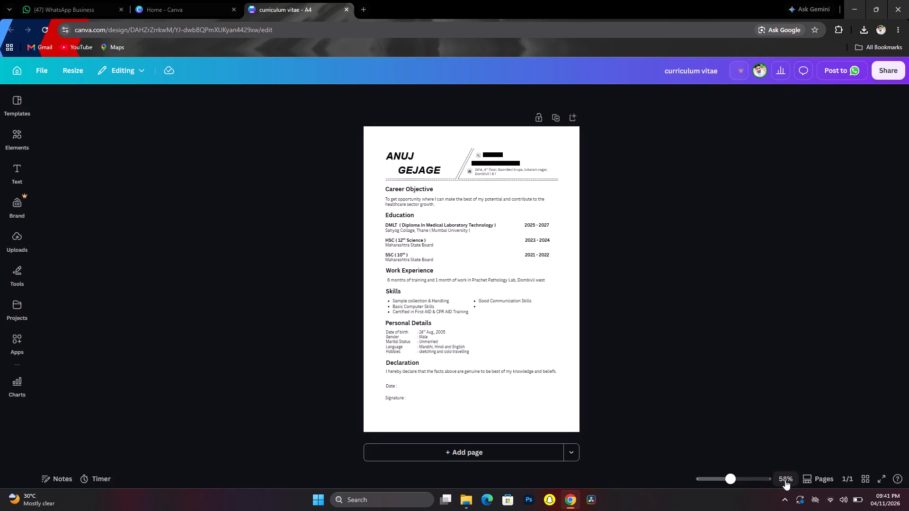
Fill the empty bullet under Good Communication Skills in the Skills section with "Time management".
{"action": "left_click", "coordinate": [748, 477]}
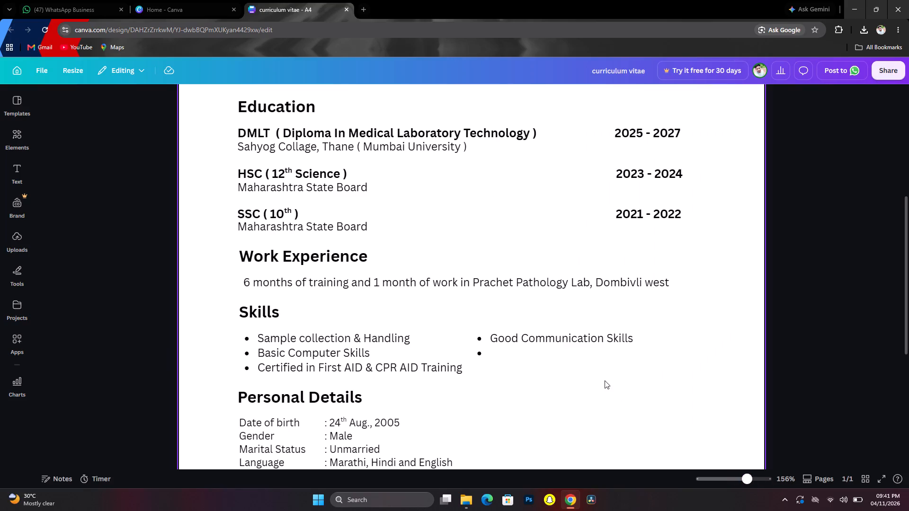
{"action": "left_click", "coordinate": [502, 351]}
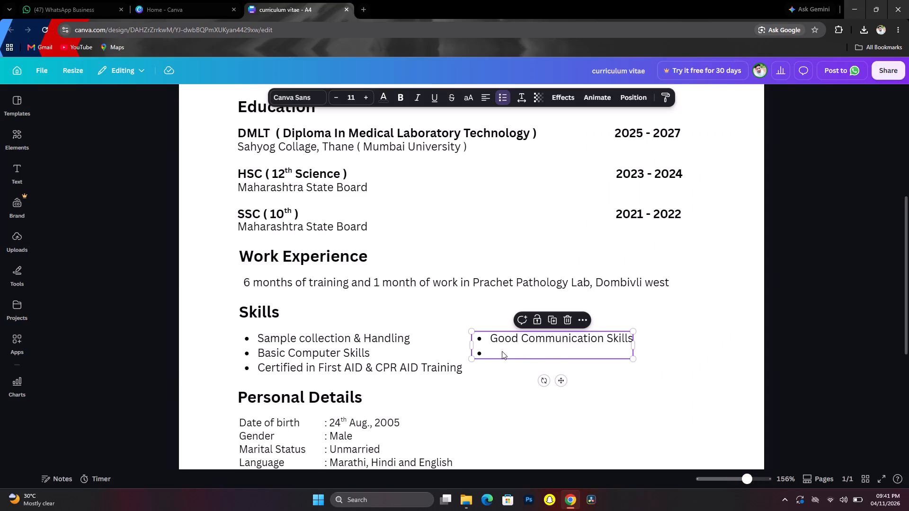
{"action": "left_click", "coordinate": [502, 351]}
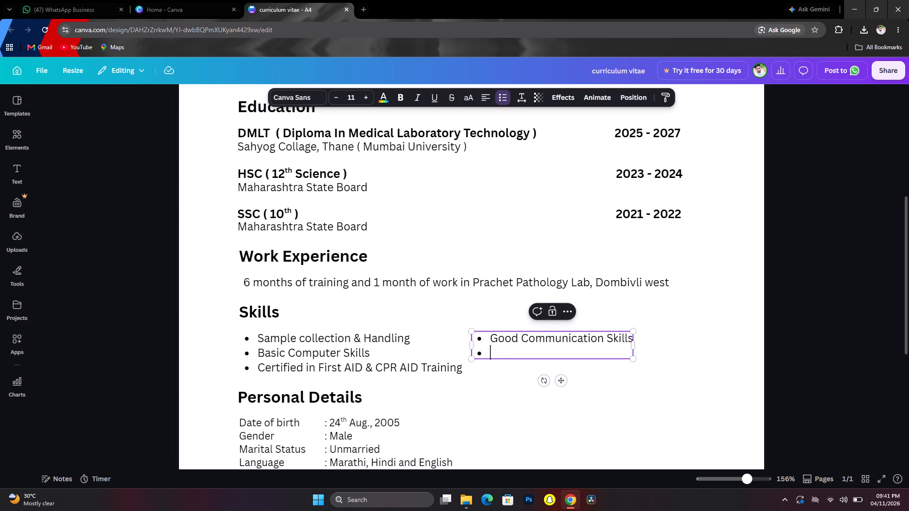
{"action": "type", "text": "time"}
{"action": "key", "text": "space"}
{"action": "key", "text": "BackSpace"}
{"action": "key", "text": "BackSpace"}
{"action": "key", "text": "BackSpace"}
{"action": "key", "text": "BackSpace"}
{"action": "key", "text": "BackSpace"}
{"action": "key", "text": "shift+t"}
{"action": "type", "text": "ime"}
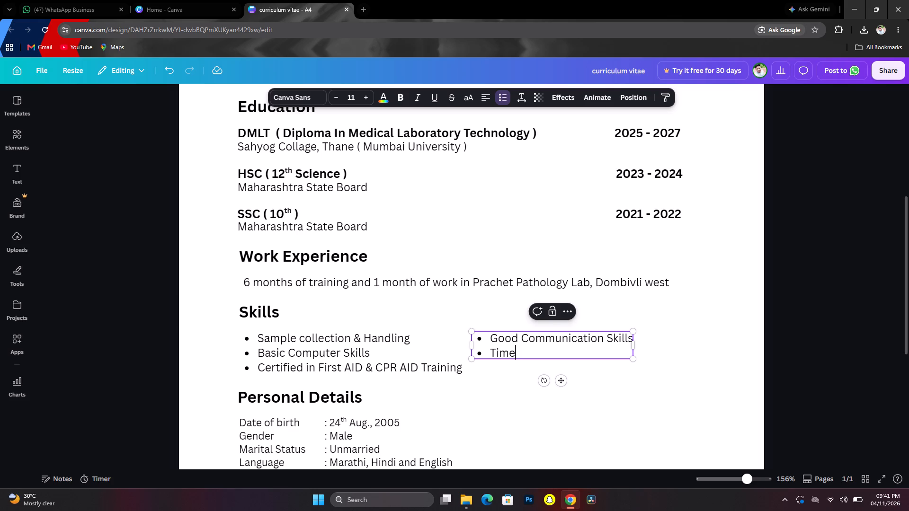
{"action": "key", "text": "space"}
{"action": "type", "text": "management"}
Download the curriculum vitae design as a PDF with the Digital preset.
{"action": "left_click", "coordinate": [860, 30]}
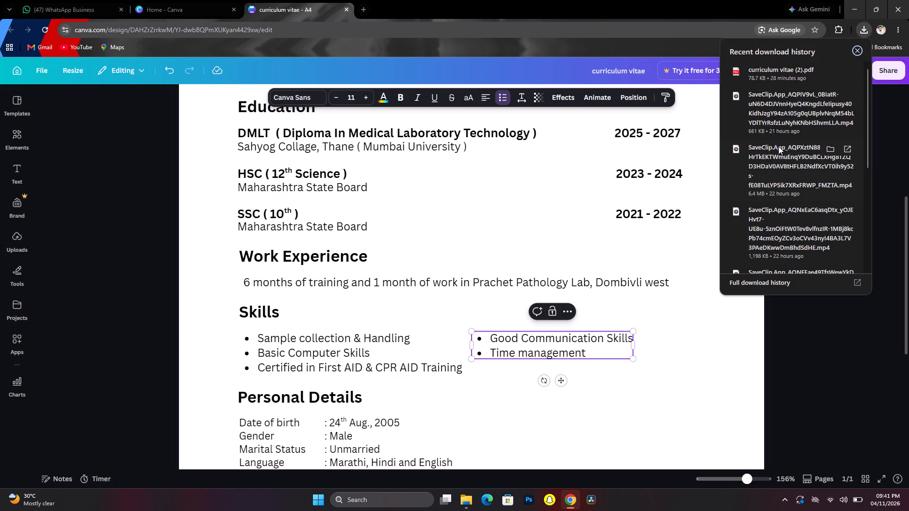
{"action": "left_click", "coordinate": [696, 268]}
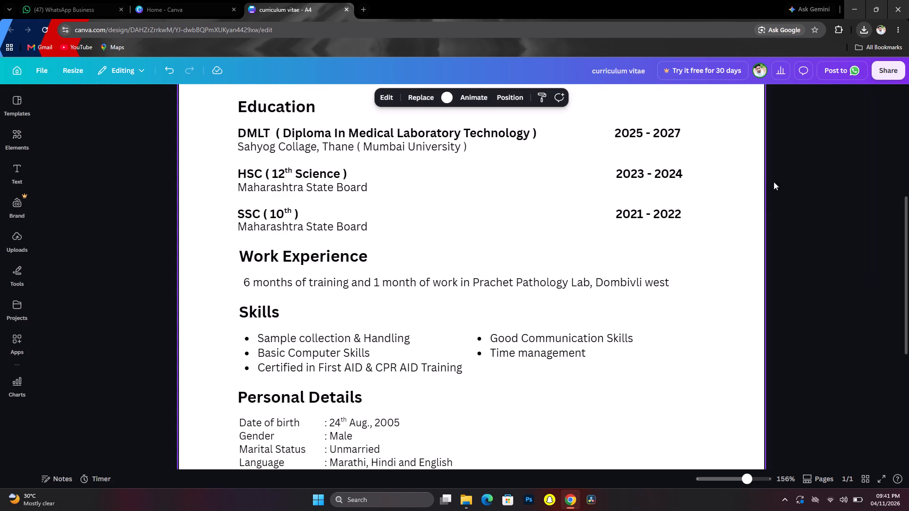
{"action": "left_click", "coordinate": [883, 72]}
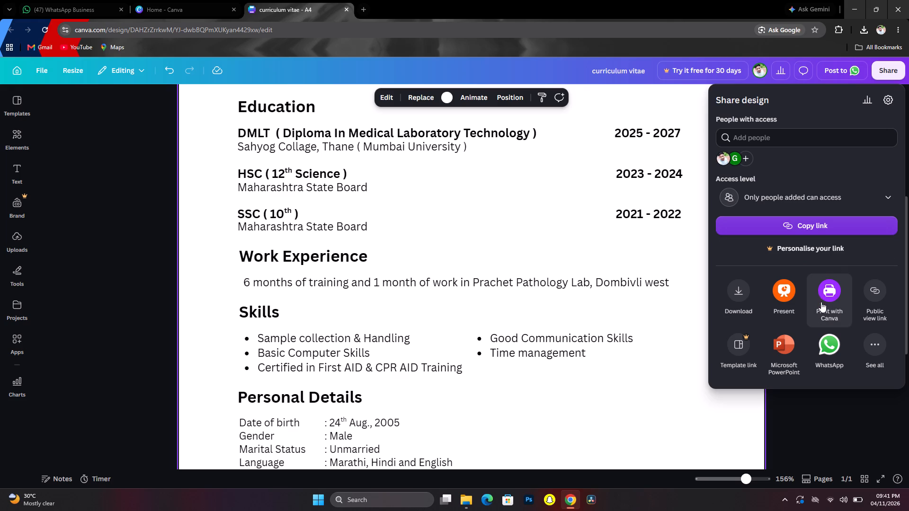
{"action": "left_click", "coordinate": [734, 296]}
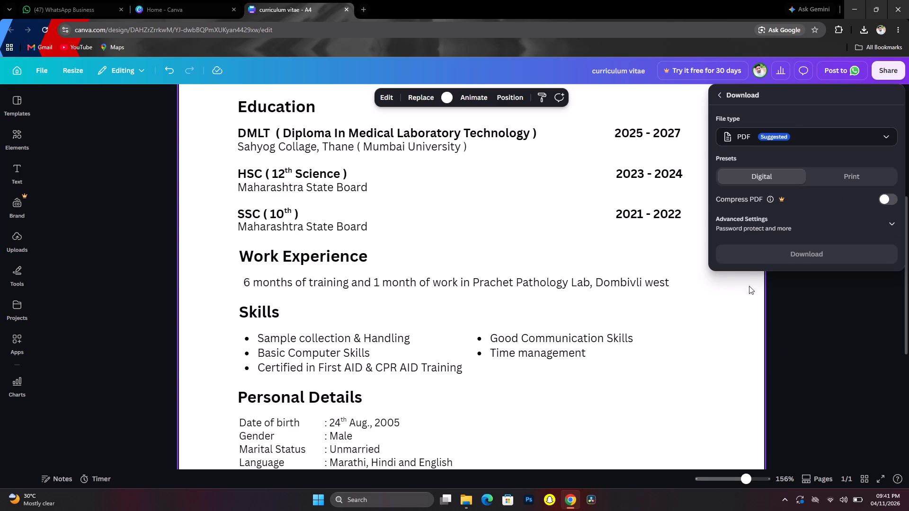
{"action": "left_click", "coordinate": [803, 258]}
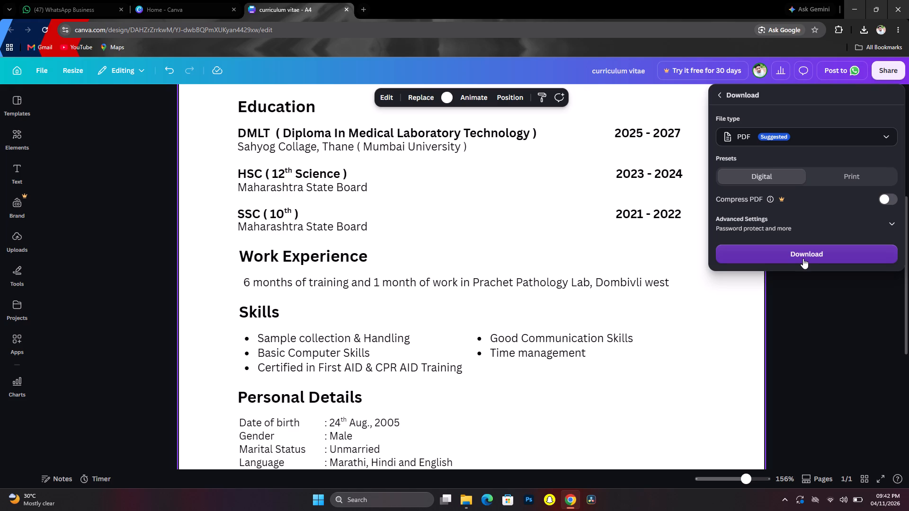
Start the download of the updated curriculum vitae as a PDF with the Digital preset.
{"action": "left_click", "coordinate": [803, 258]}
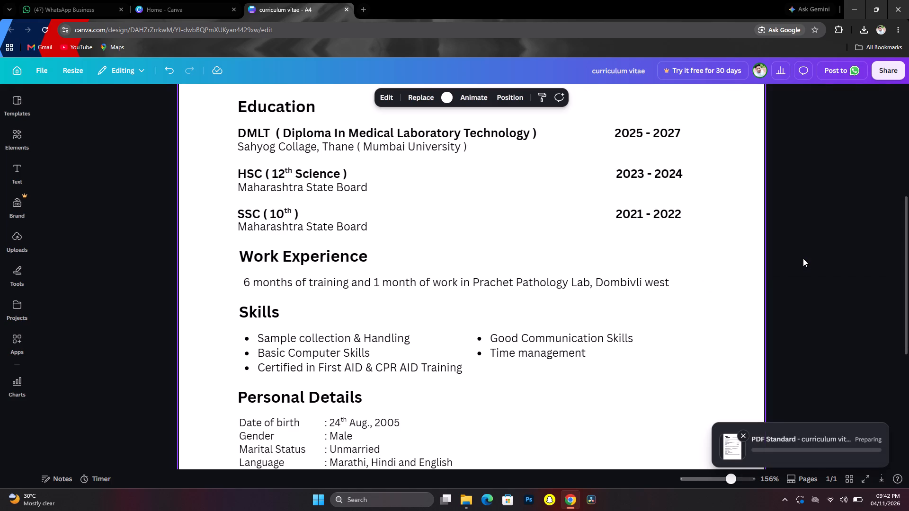
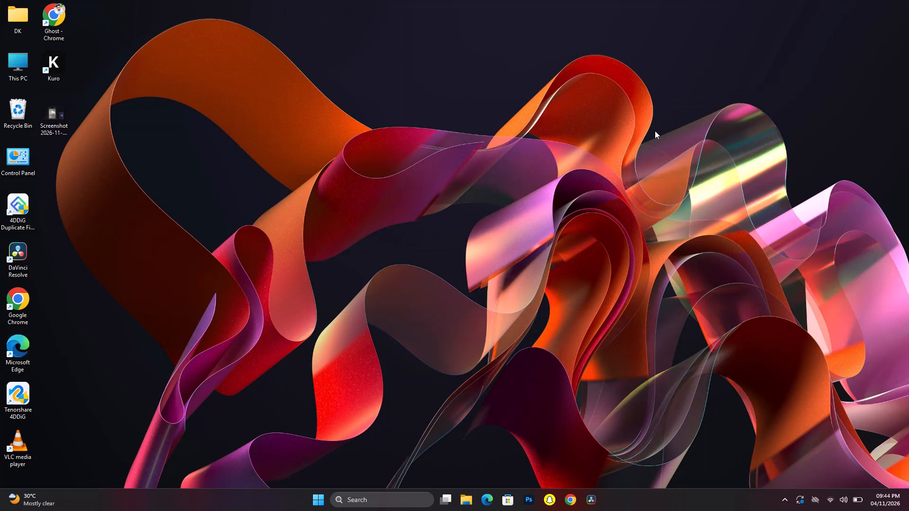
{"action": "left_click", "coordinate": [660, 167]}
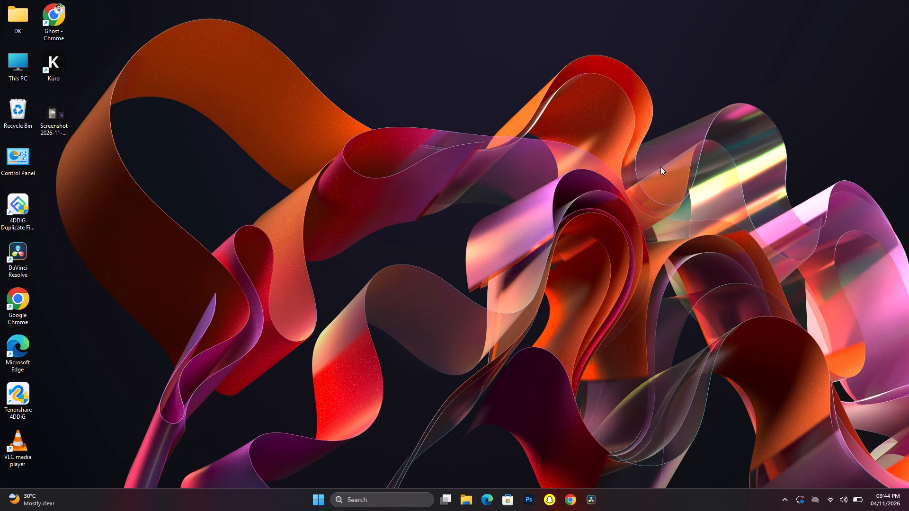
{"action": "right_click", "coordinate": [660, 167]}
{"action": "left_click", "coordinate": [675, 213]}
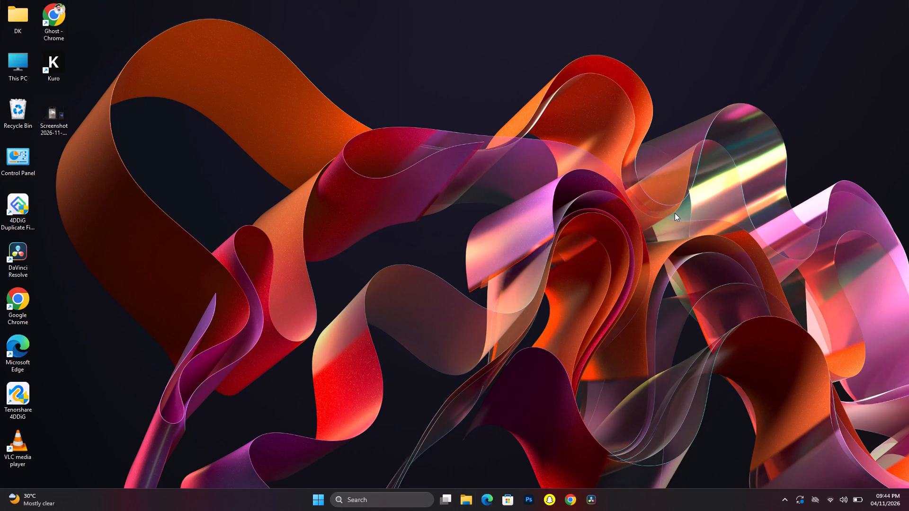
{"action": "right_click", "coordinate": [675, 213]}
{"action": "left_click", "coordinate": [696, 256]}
Shut down the computer.
{"action": "left_click", "coordinate": [306, 499]}
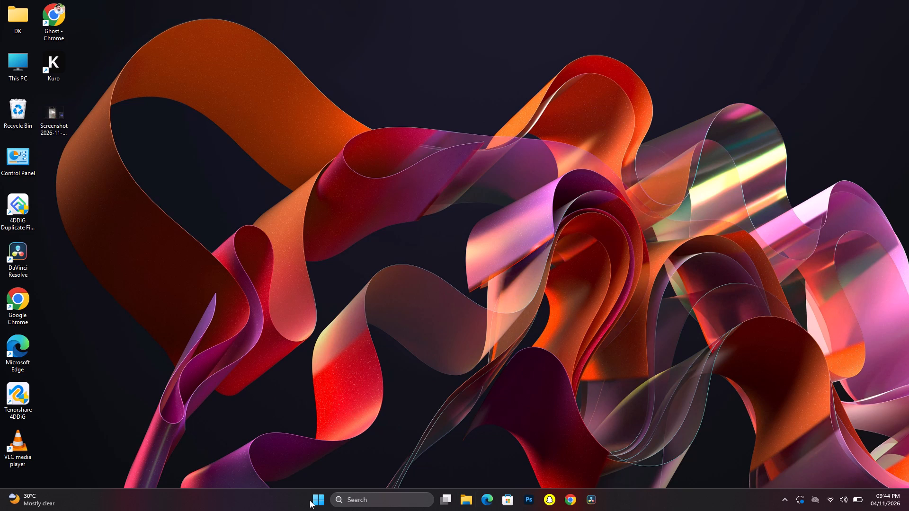
{"action": "left_click", "coordinate": [312, 505]}
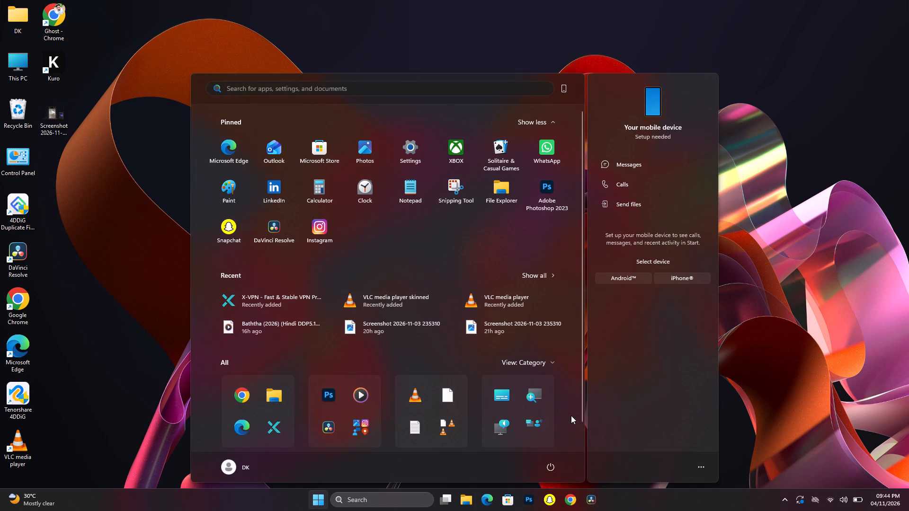
{"action": "left_click", "coordinate": [547, 463]}
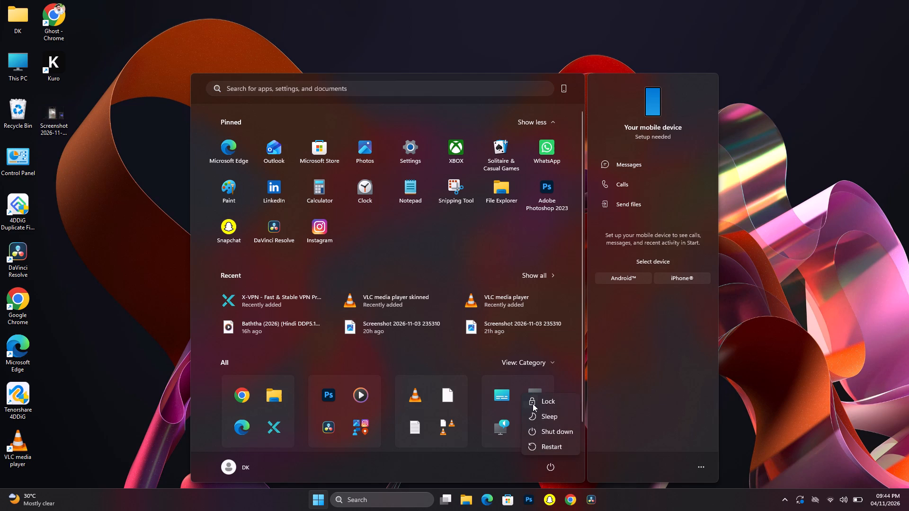
{"action": "left_click", "coordinate": [541, 434]}
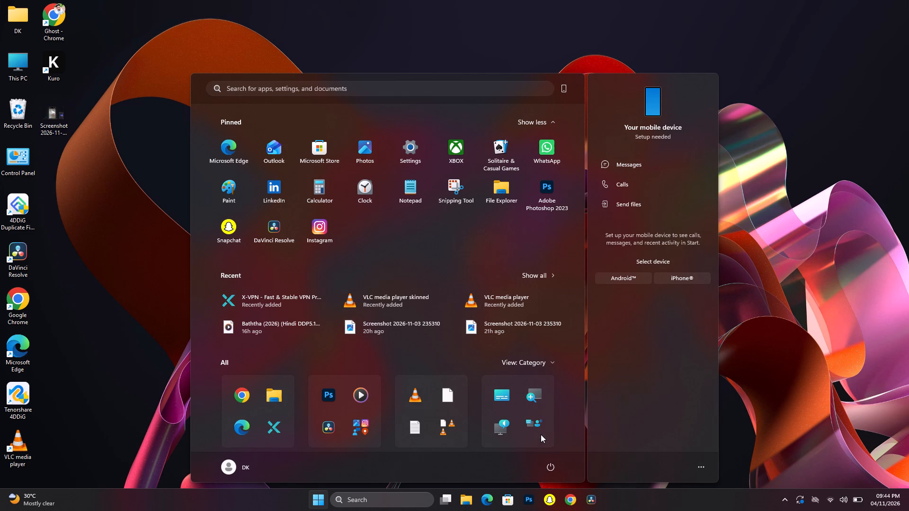